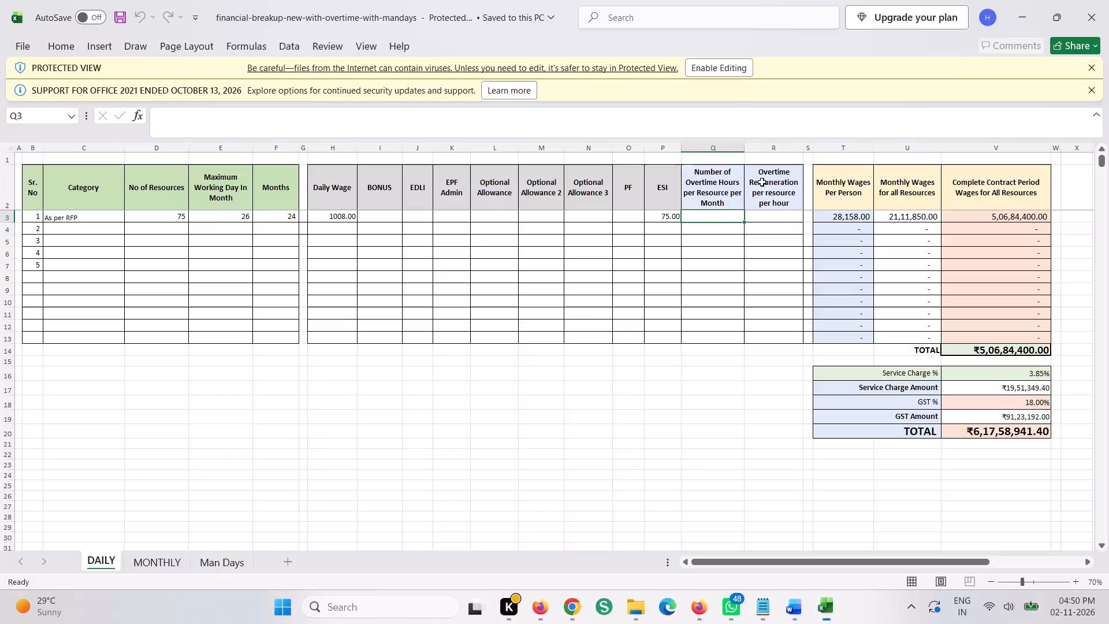
# Enable editing for the protected financial breakup workbook.
pyautogui.click(721, 69)
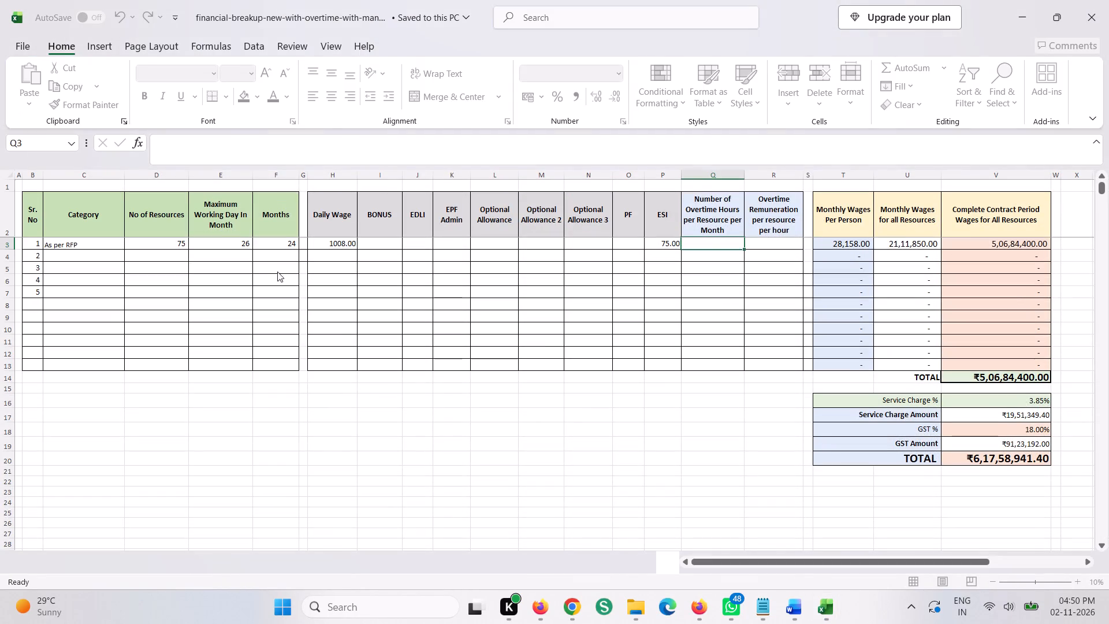
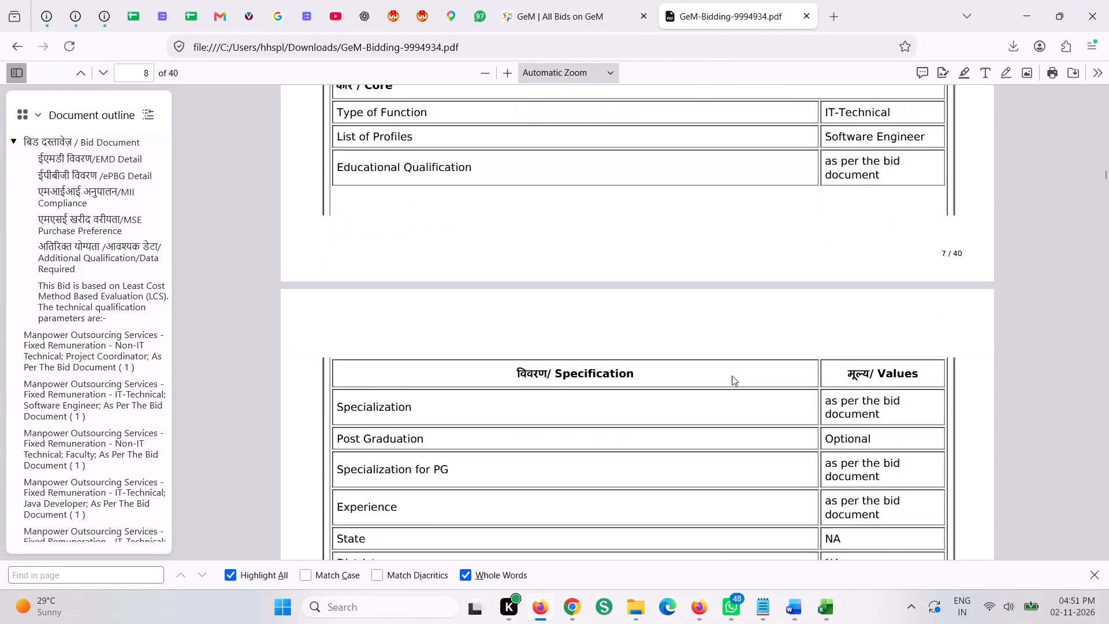
# Switch from the bid PDF to the financial breakup workbook in Excel and open its MONTHLY sheet.
pyautogui.scroll(-1, 747, 299)
pyautogui.scroll(4, 751, 303)
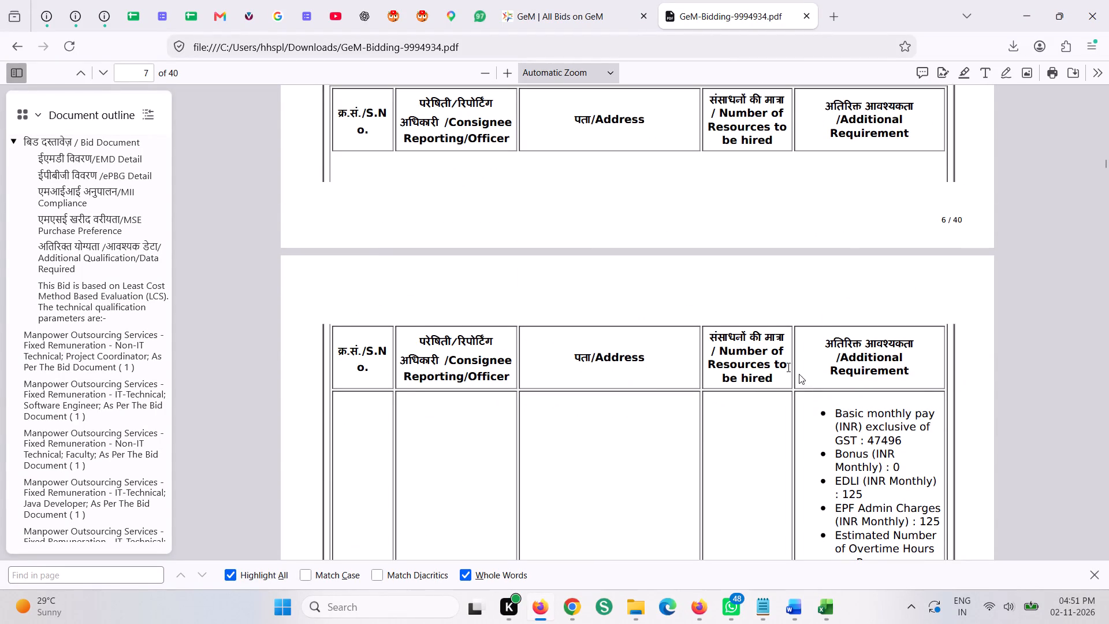
pyautogui.hotkey('alt', 'Tab')
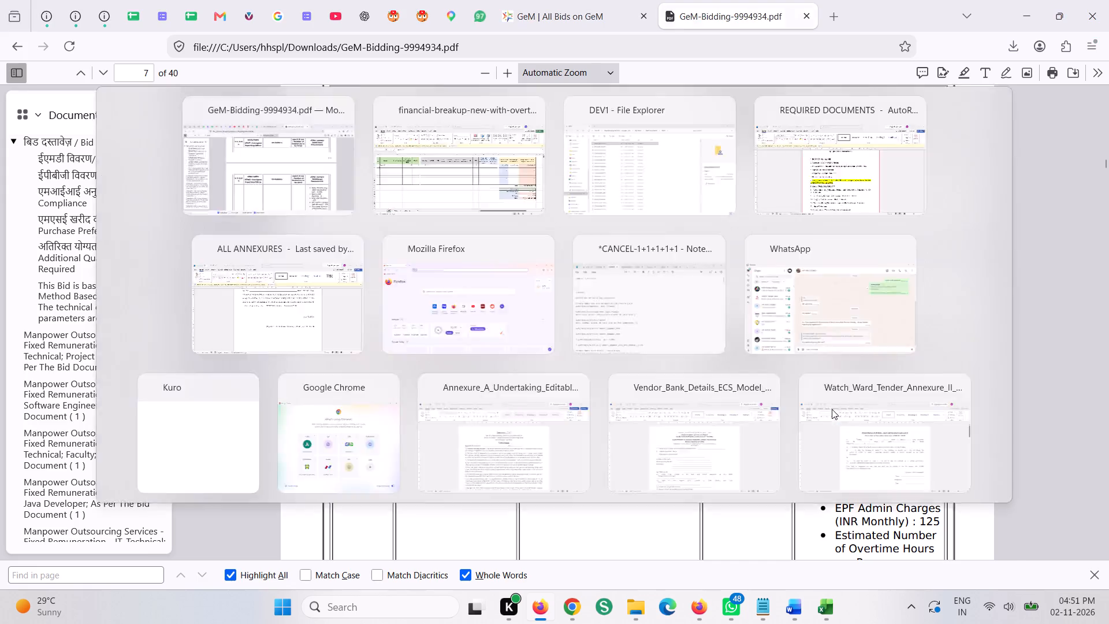
pyautogui.click(142, 561)
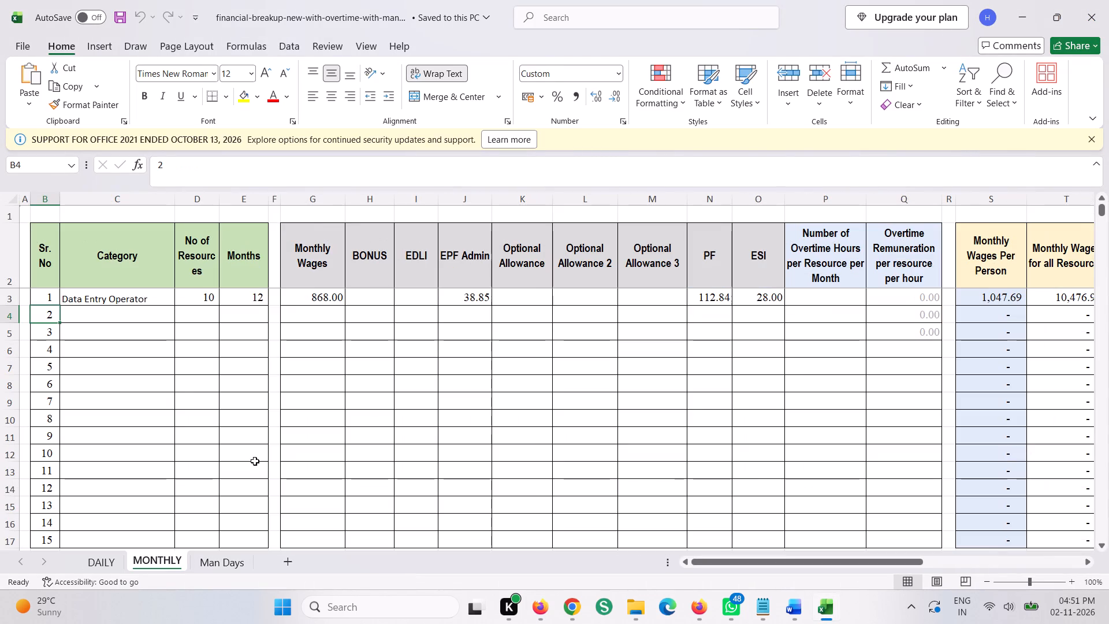
# Set the number of resources in the first row to 1, taken from the Project Coordinator requirement in the bid PDF.
pyautogui.click(100, 302)
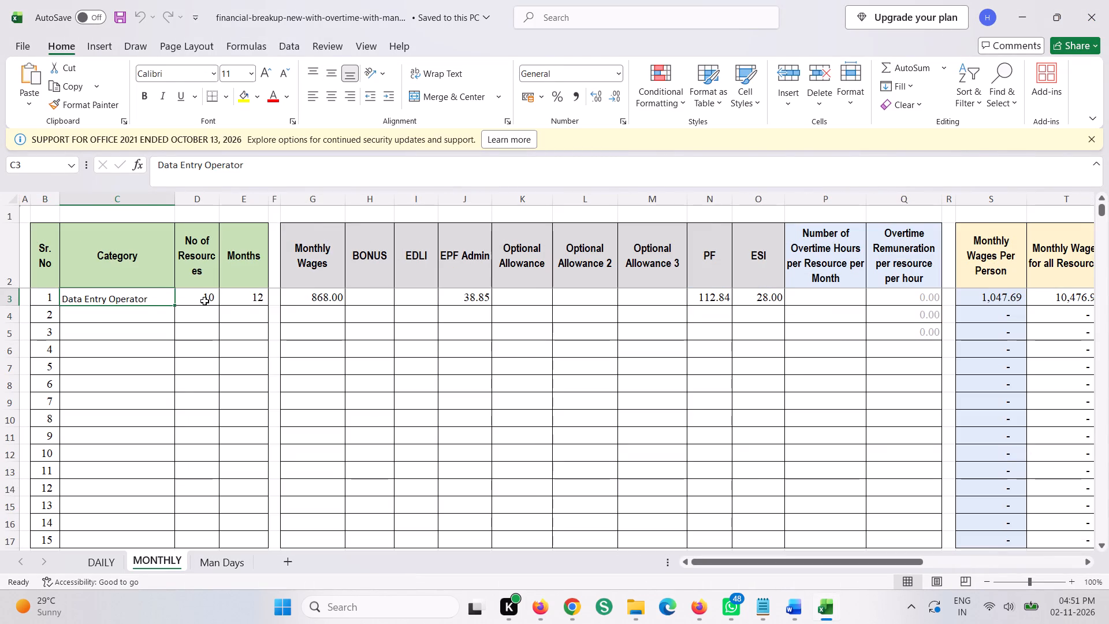
pyautogui.click(204, 301)
pyautogui.hotkey('alt', 'Tab')
pyautogui.scroll(-1, 716, 374)
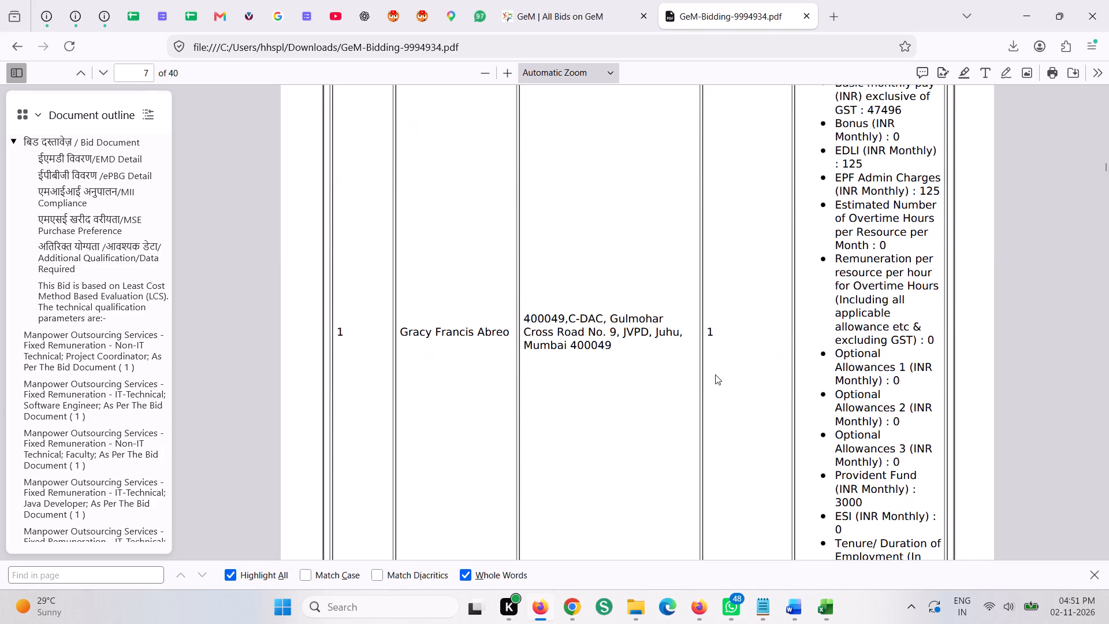
pyautogui.scroll(6, 715, 374)
pyautogui.scroll(-1, 714, 374)
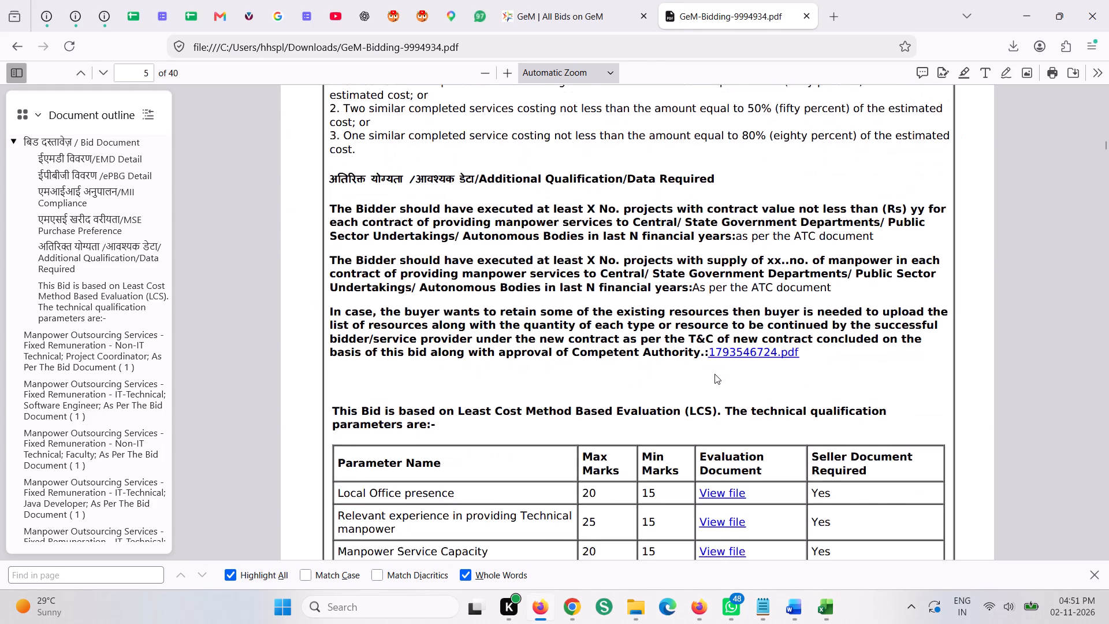
pyautogui.scroll(-1, 724, 376)
pyautogui.scroll(1, 724, 384)
pyautogui.scroll(-1, 747, 389)
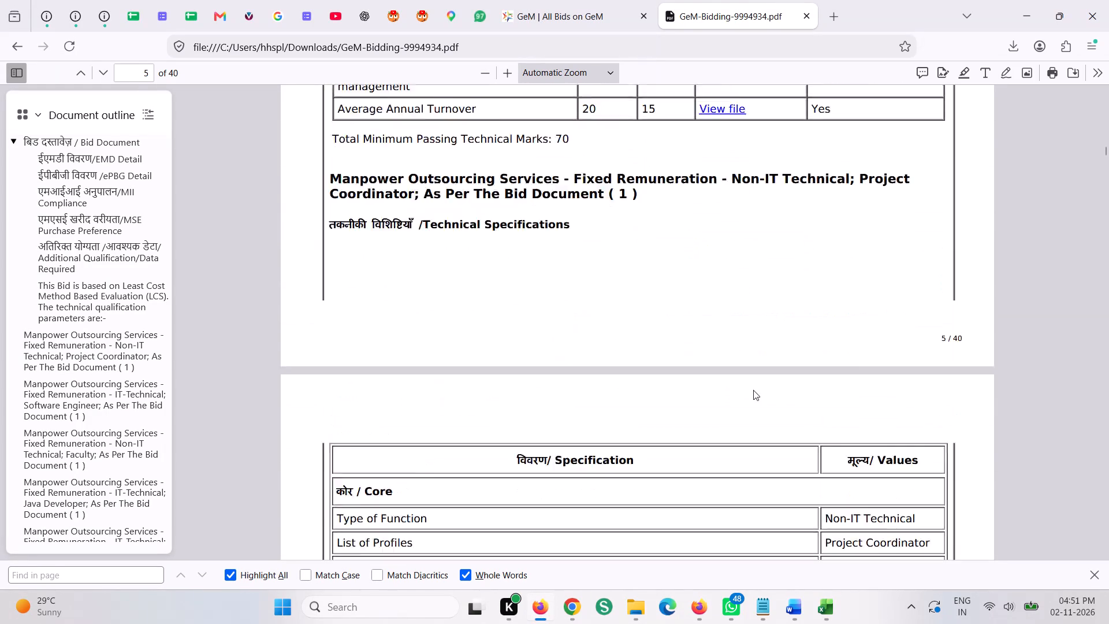
pyautogui.scroll(-3, 756, 389)
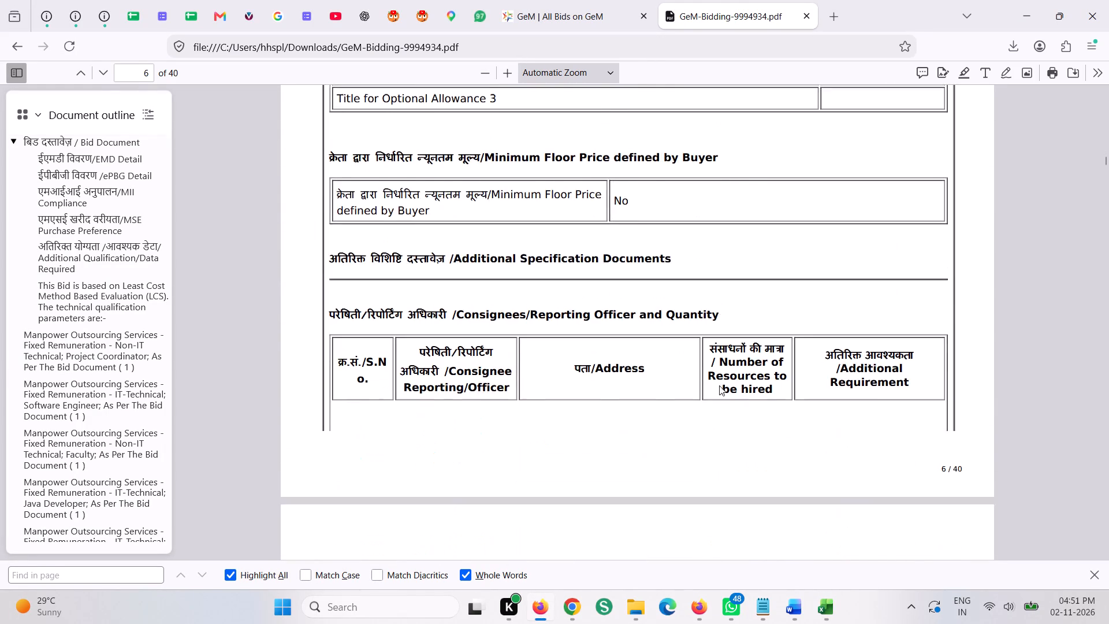
pyautogui.scroll(-1, 717, 385)
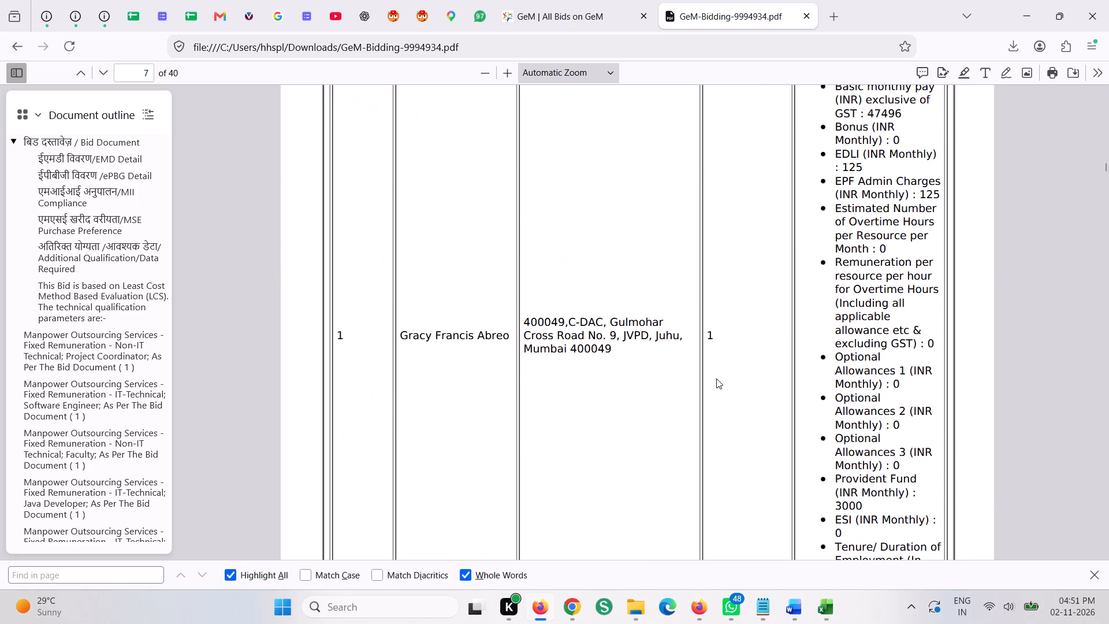
pyautogui.scroll(1, 716, 378)
pyautogui.scroll(-1, 716, 378)
pyautogui.hotkey('alt', 'Tab')
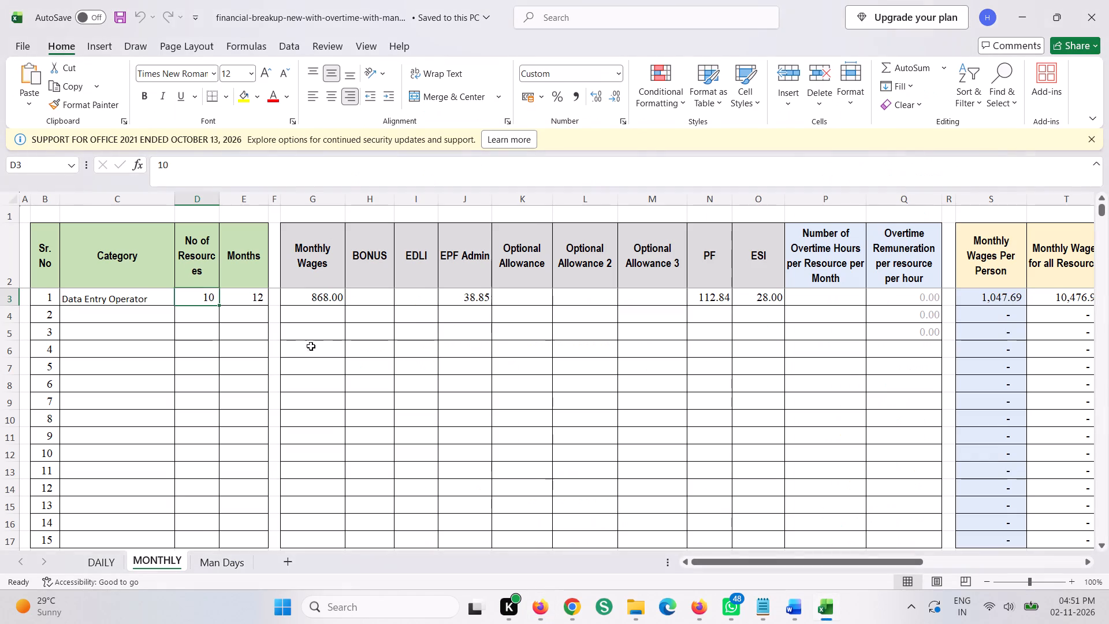
pyautogui.press('BackSpace')
pyautogui.press('1')
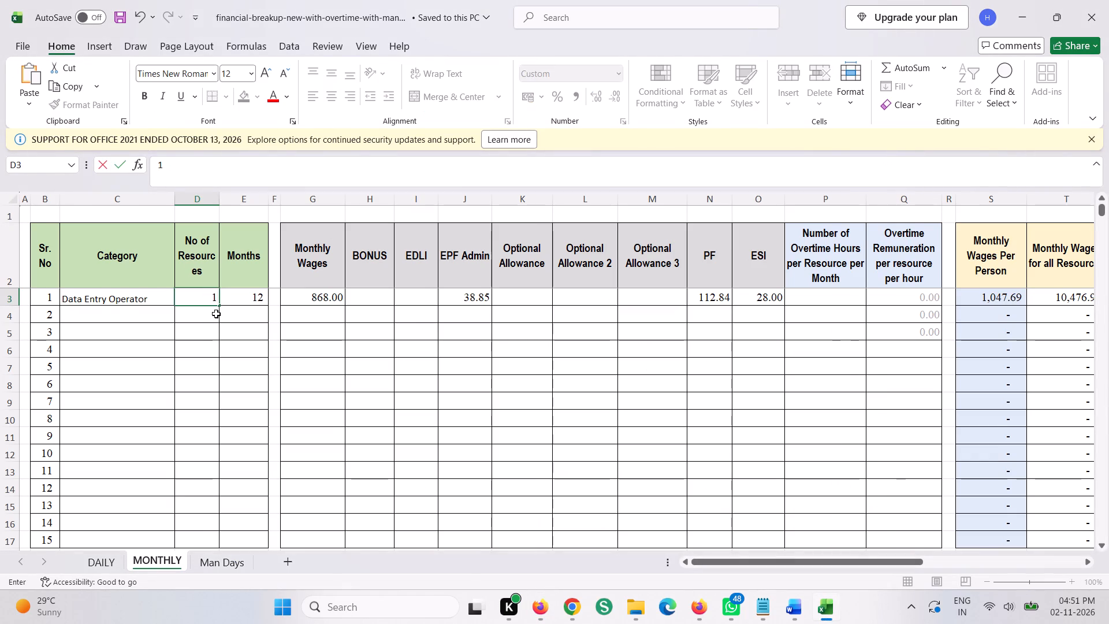
# Copy the Project Coordinator's basic monthly pay, 47496, from the bid PDF's additional requirement column.
pyautogui.hotkey('alt', 'Tab')
pyautogui.scroll(1, 817, 288)
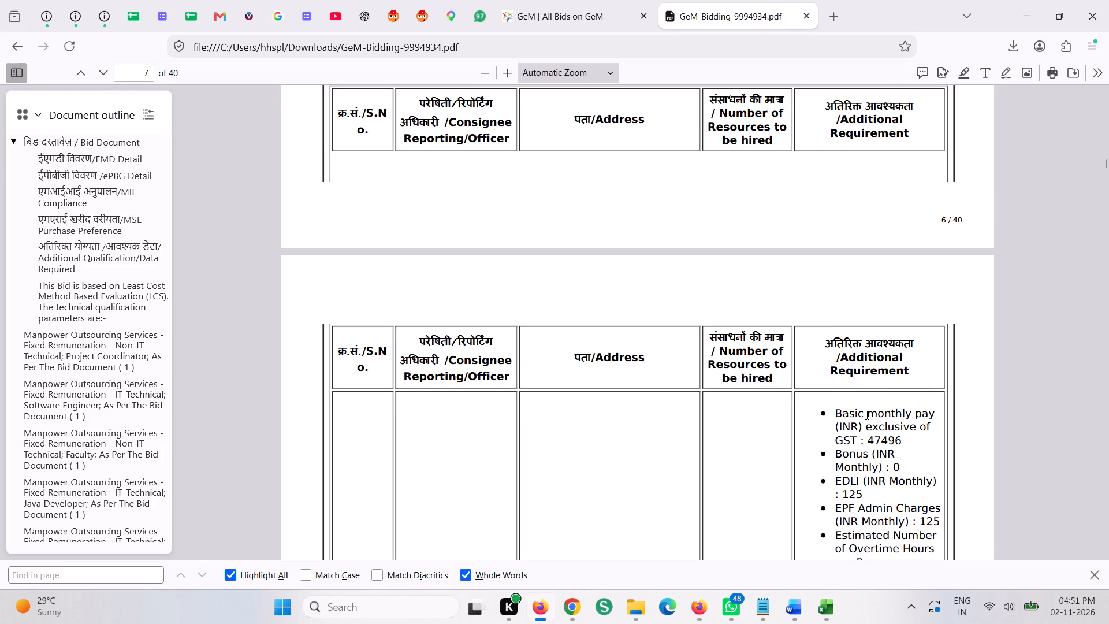
pyautogui.doubleClick(880, 441)
pyautogui.hotkey('ctrl', 'c')
pyautogui.hotkey('ctrl', 'c')
pyautogui.hotkey('alt', 'Tab')
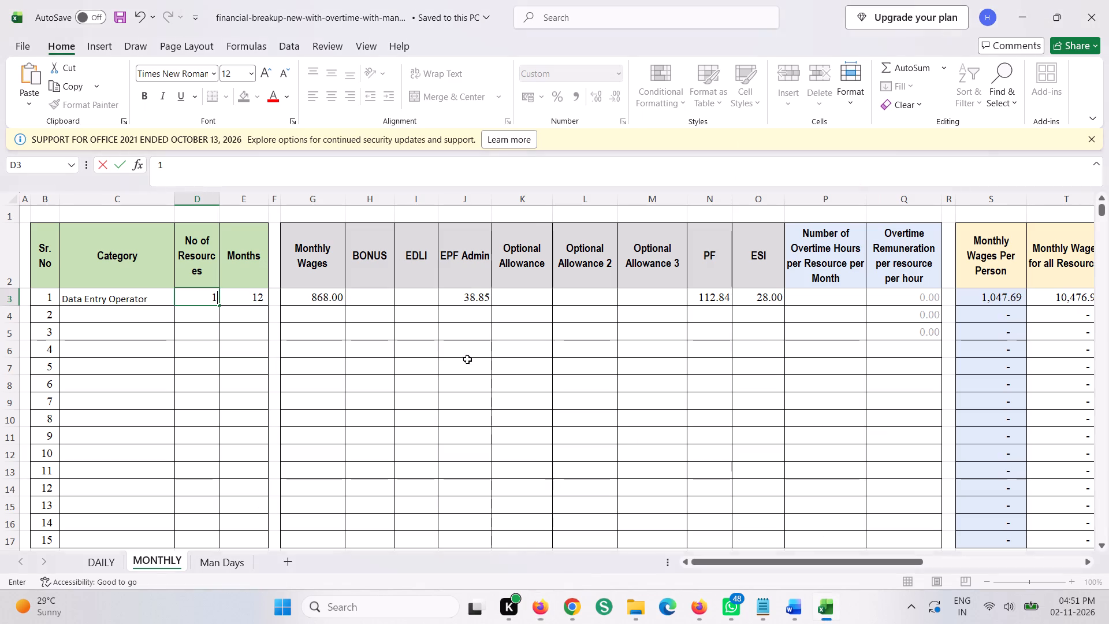
# Set the months in the workbook's first row to 24, the employment tenure in the bid PDF.
pyautogui.click(250, 299)
pyautogui.hotkey('alt', 'Tab')
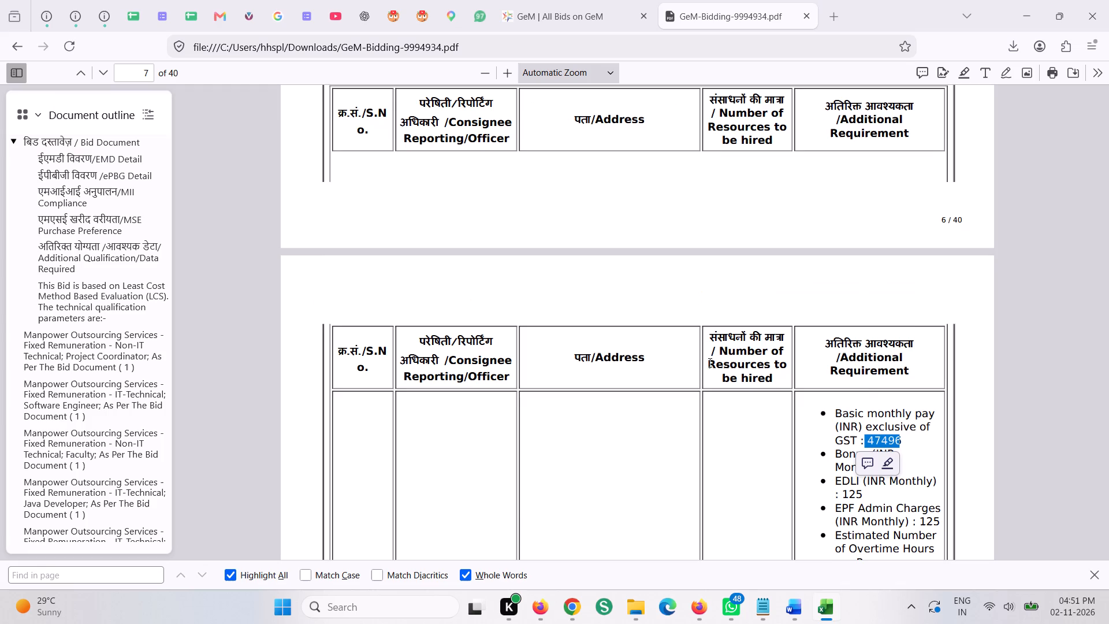
pyautogui.scroll(-2, 716, 365)
pyautogui.scroll(1, 715, 360)
pyautogui.hotkey('alt', 'Tab')
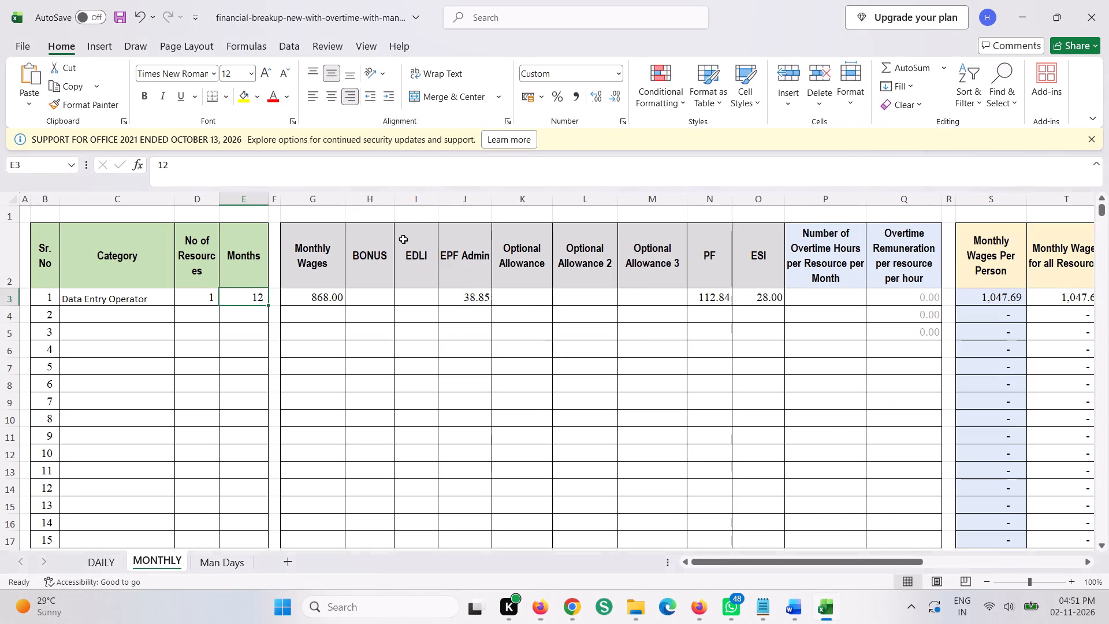
pyautogui.press('BackSpace')
pyautogui.write('24')
# Paste the copied pay of 47496 as the first row's monthly wages.
pyautogui.hotkey('alt', 'Tab')
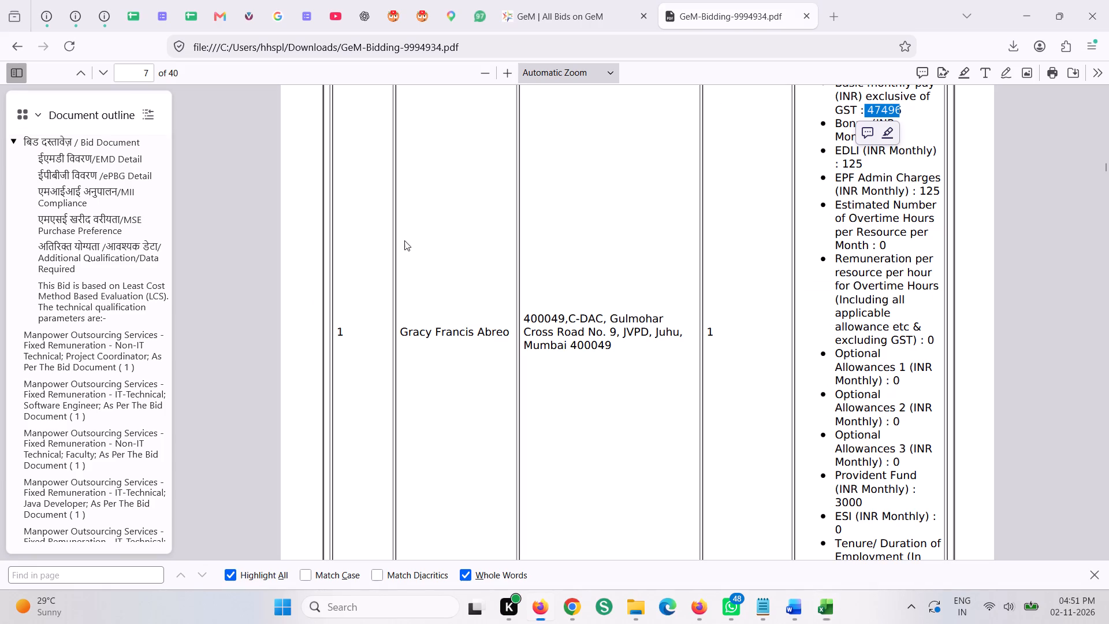
pyautogui.hotkey('alt', 'Tab')
pyautogui.click(311, 298)
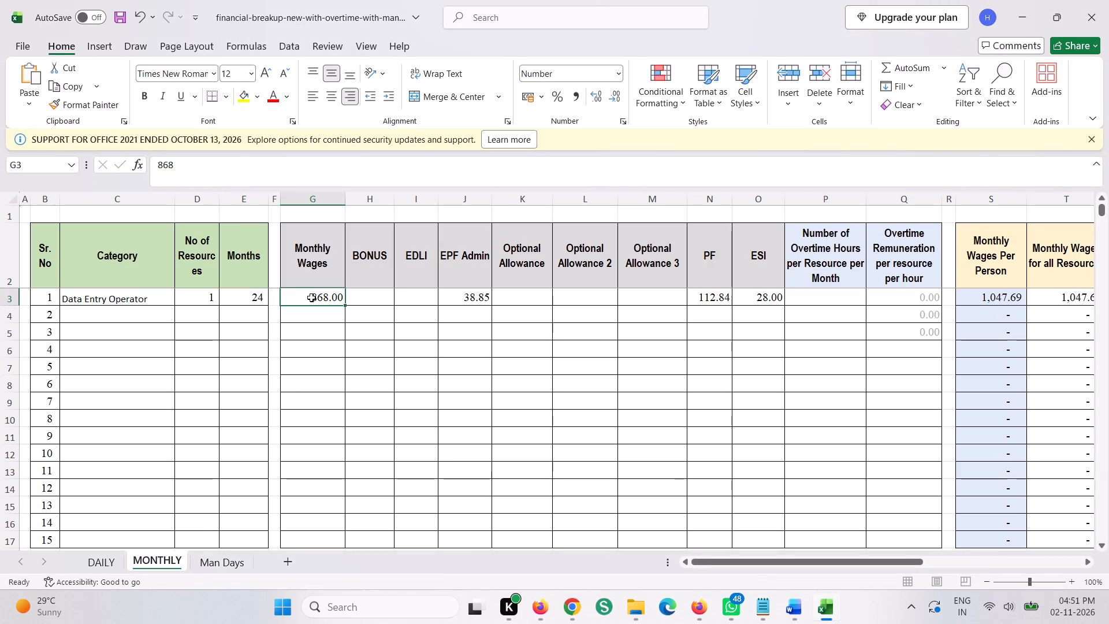
pyautogui.hotkey('ctrl', 'v')
# Set both EDLI and EPF Admin in the first row to 125, following the bid PDF.
pyautogui.click(379, 300)
pyautogui.click(482, 298)
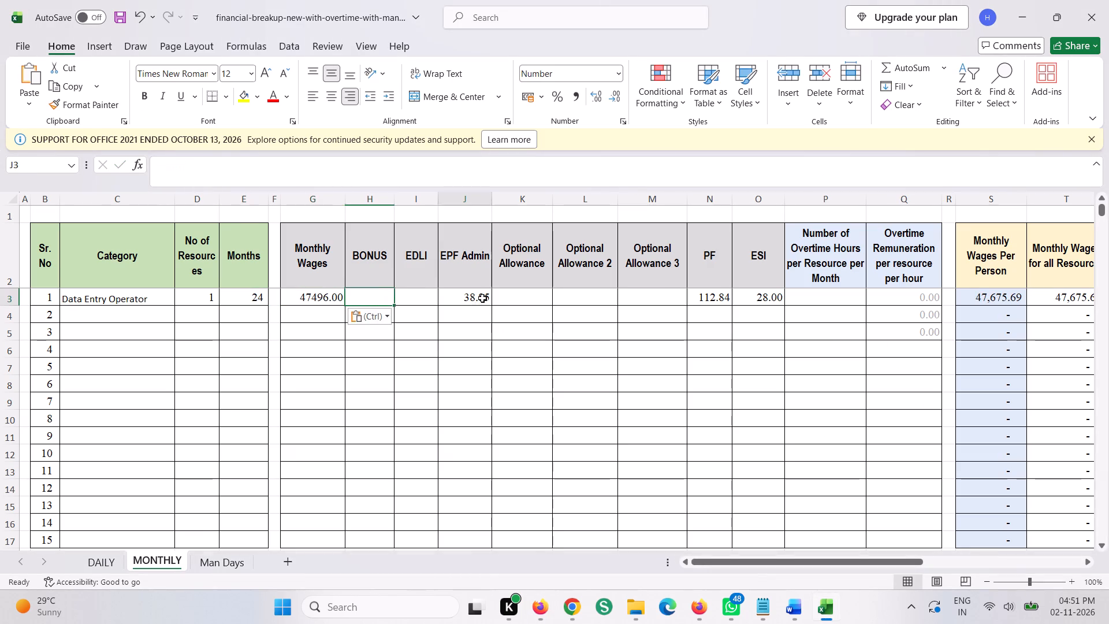
pyautogui.press('BackSpace')
pyautogui.hotkey('alt', 'Tab')
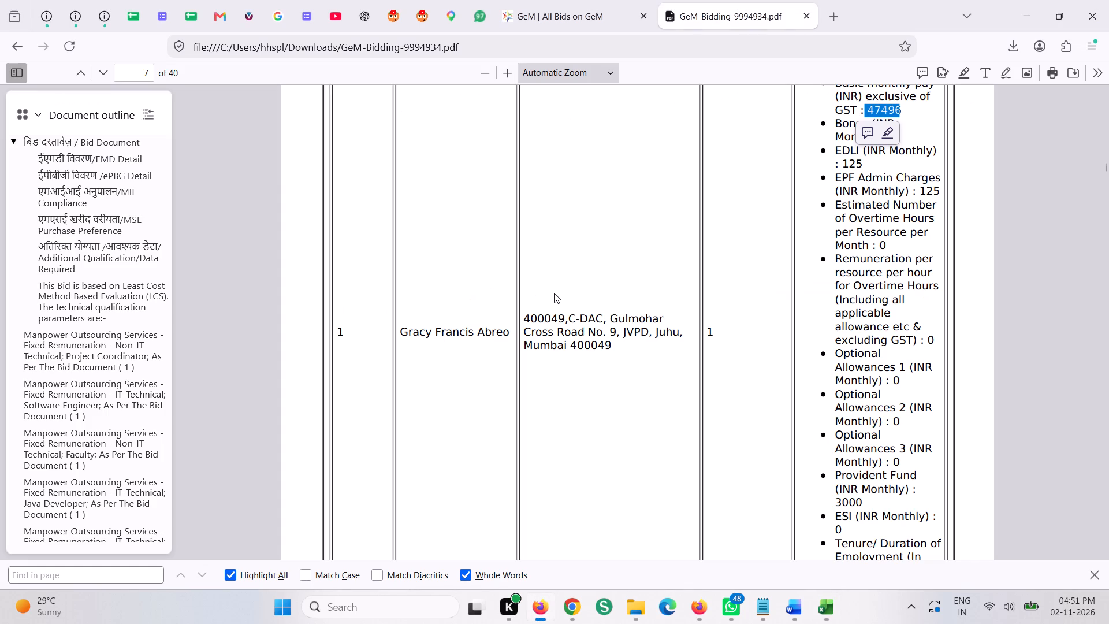
pyautogui.scroll(1, 778, 287)
pyautogui.scroll(-1, 847, 335)
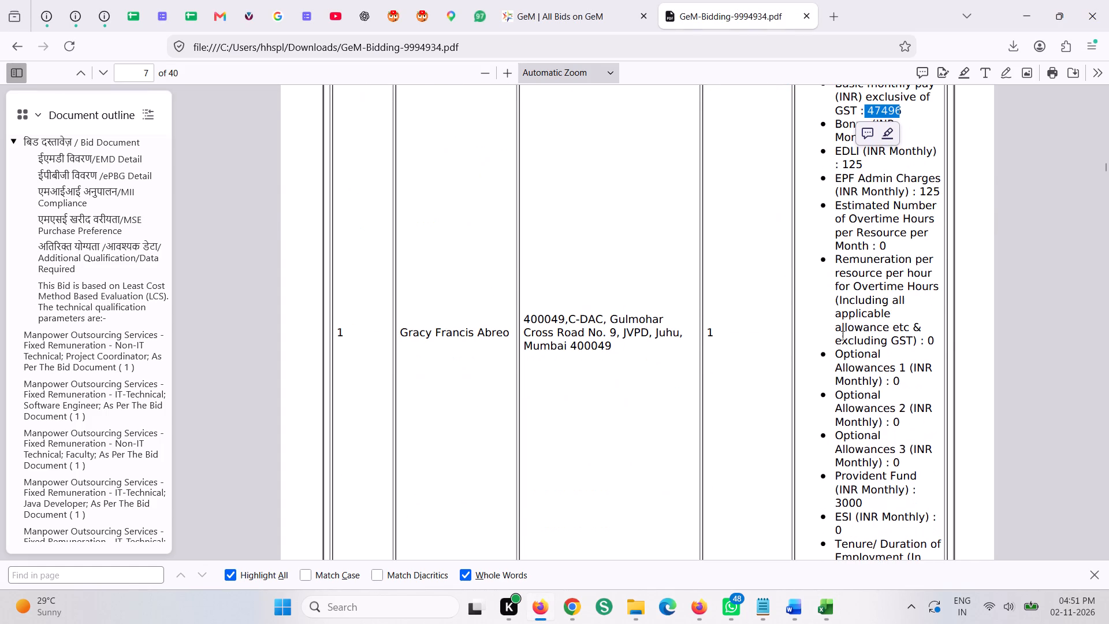
pyautogui.click(835, 138)
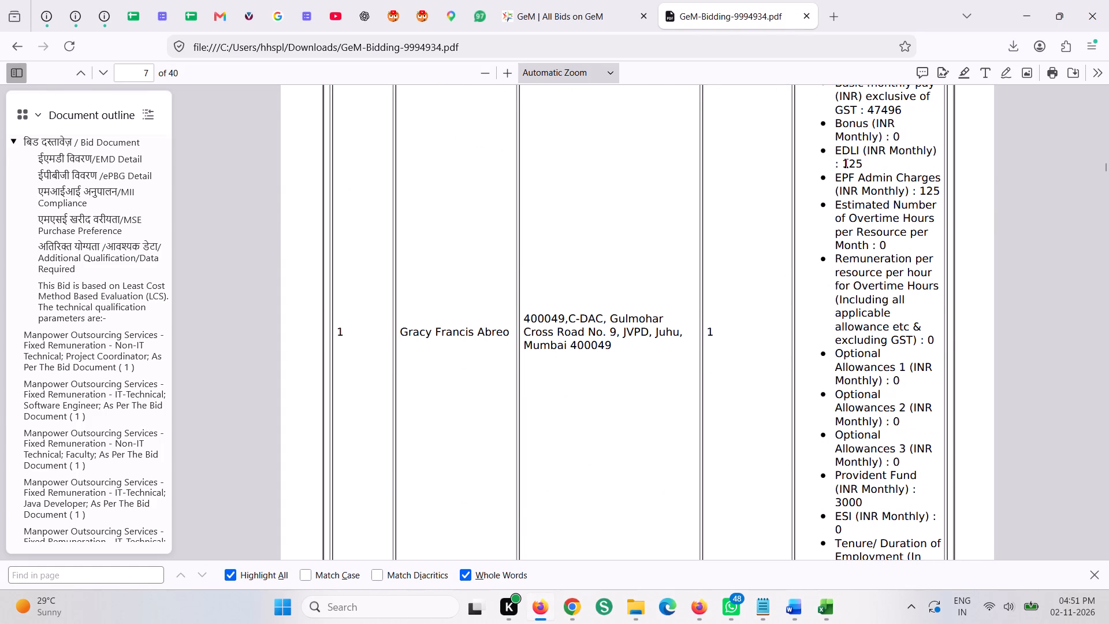
pyautogui.hotkey('alt', 'Tab')
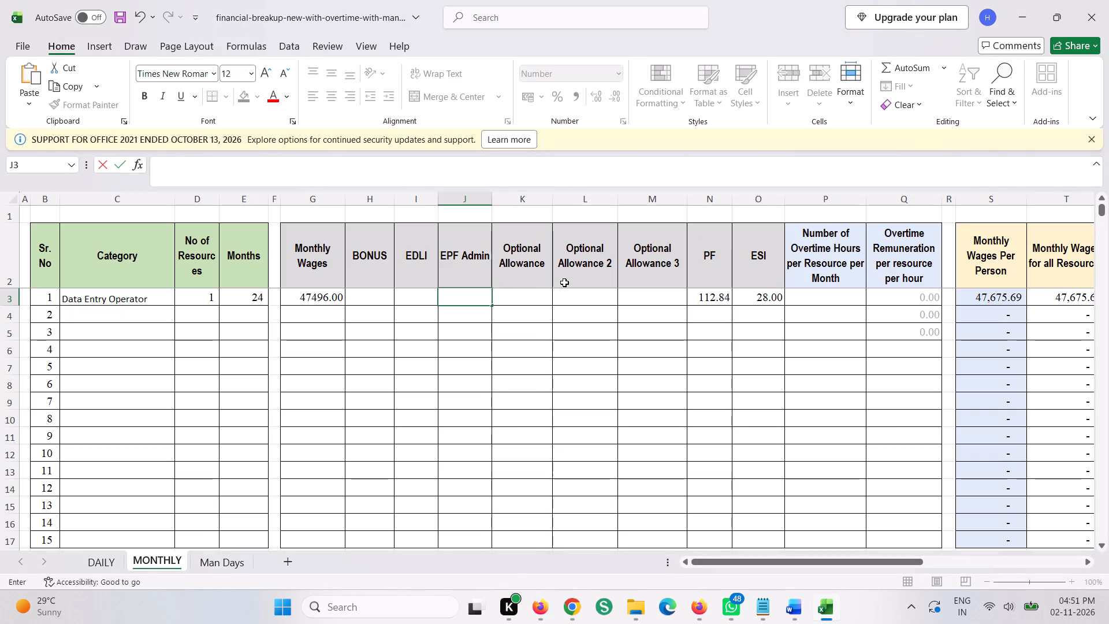
pyautogui.press('Left')
pyautogui.write('125')
pyautogui.press('Tab')
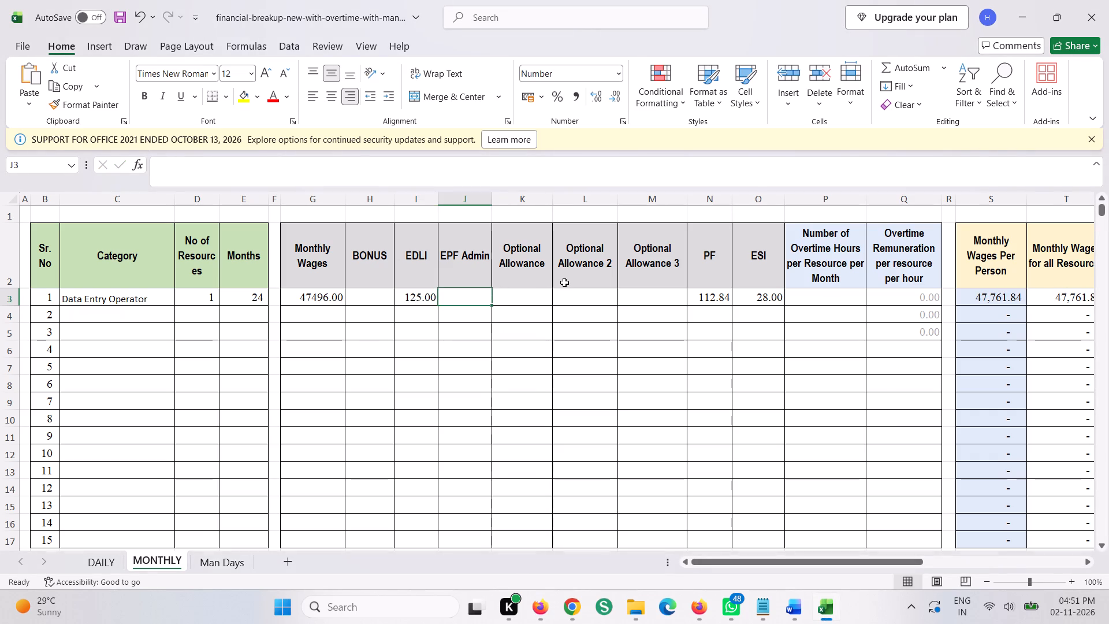
pyautogui.write('125')
pyautogui.press('Tab')
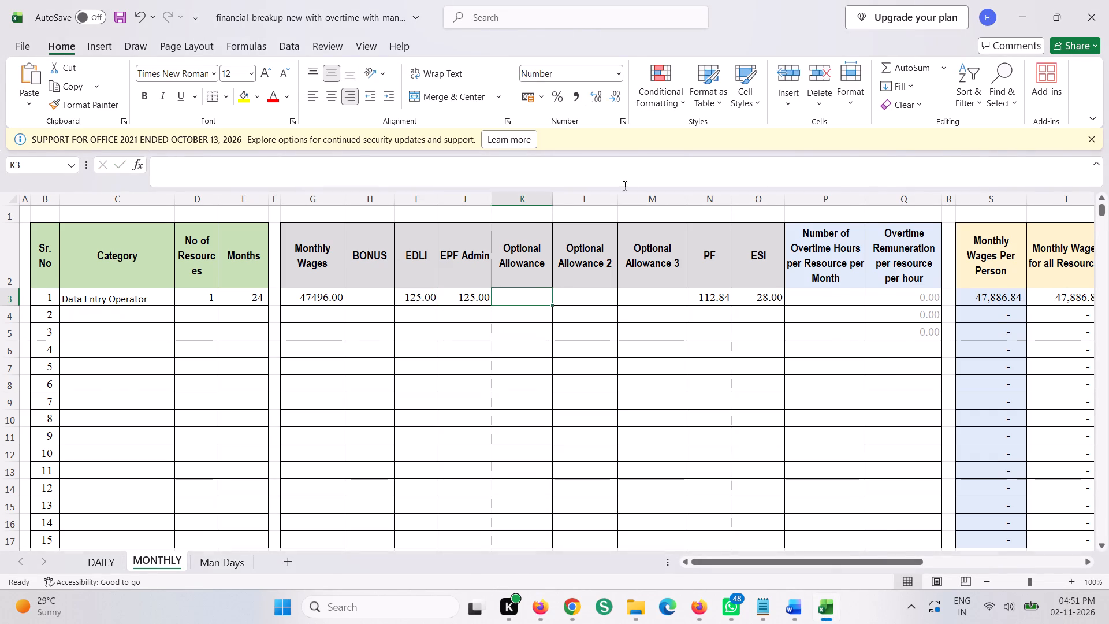
# Enter 0 for all three optional allowances in the first row, following the bid PDF.
pyautogui.hotkey('alt', 'Tab')
pyautogui.hotkey('alt', 'Tab')
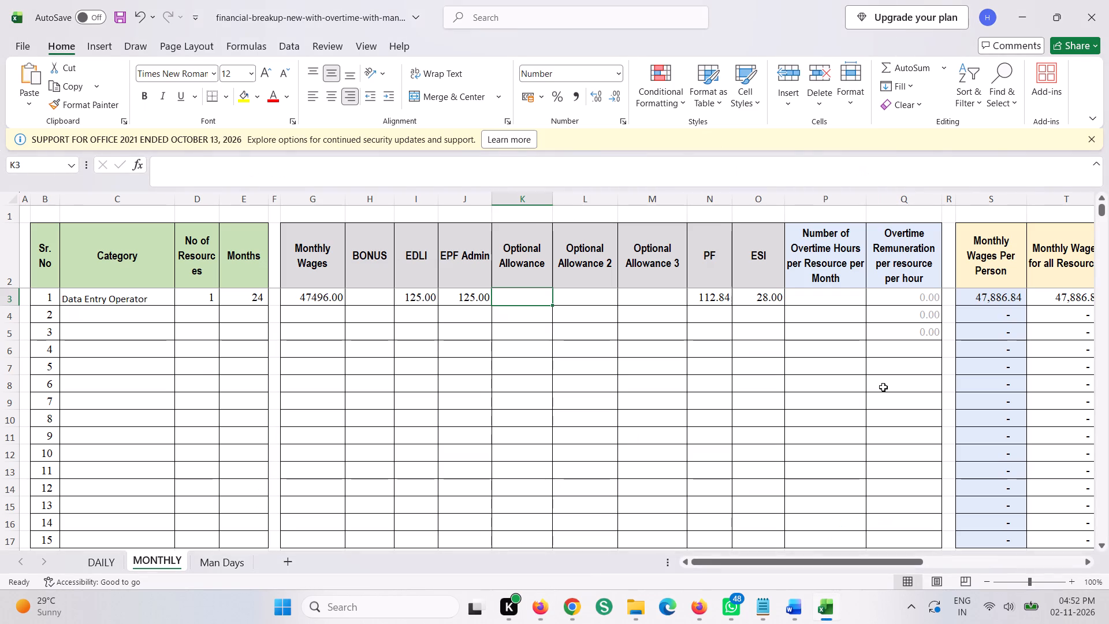
pyautogui.press('0')
pyautogui.press('Tab')
pyautogui.press('0')
pyautogui.press('Tab')
pyautogui.press('0')
pyautogui.press('Tab')
# Set the first row's PF to 3000 and its ESI to 0, following the bid PDF.
pyautogui.press('0')
pyautogui.hotkey('alt', 'Tab')
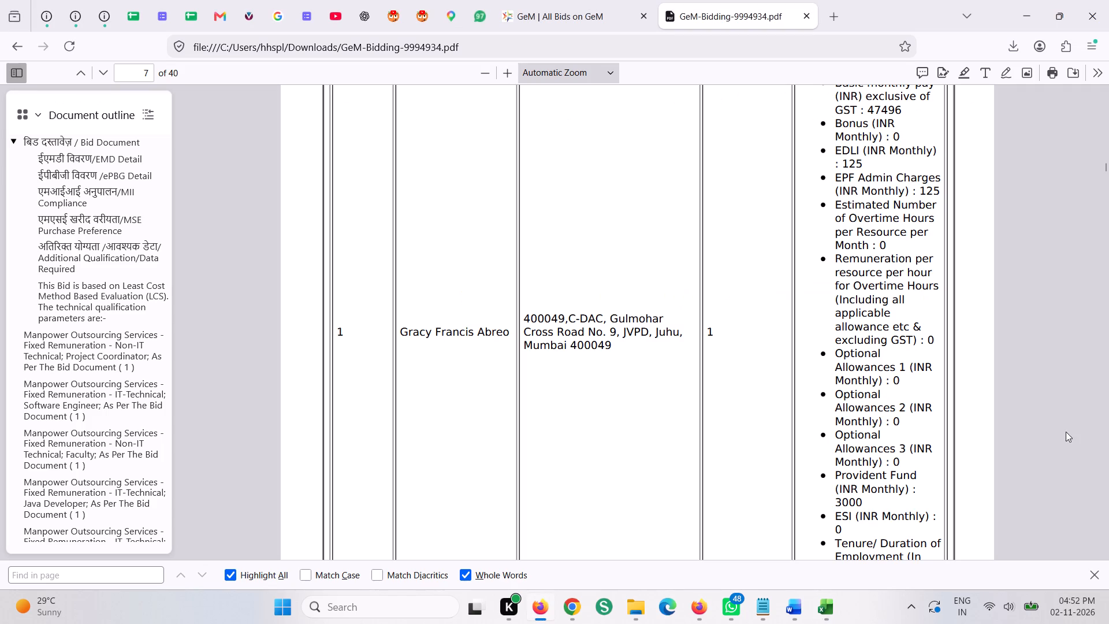
pyautogui.hotkey('alt', 'Tab')
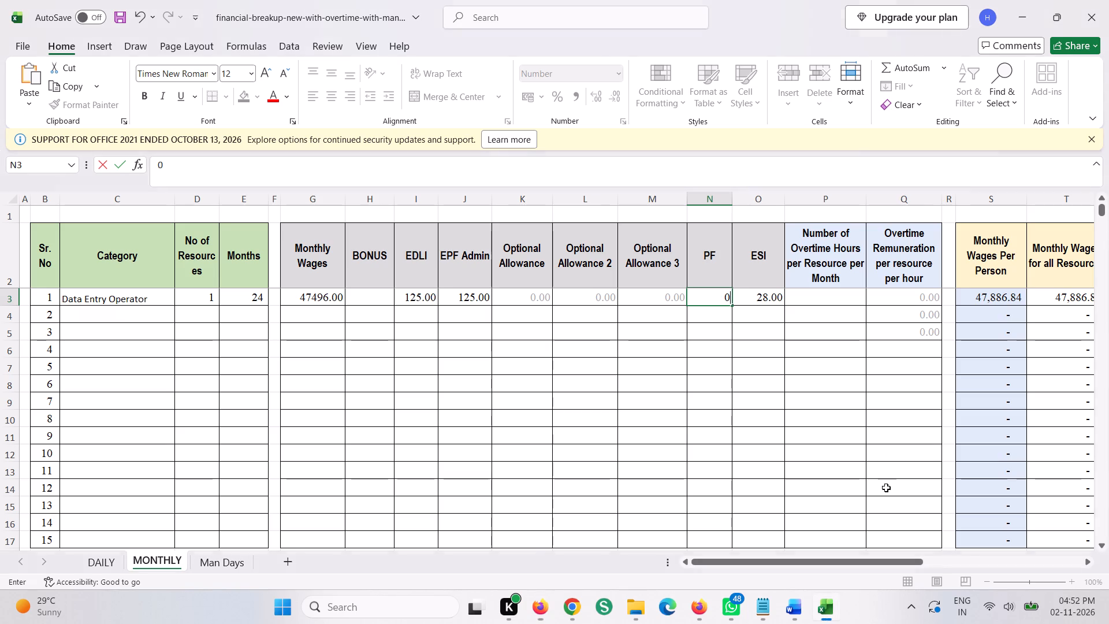
pyautogui.write('3000')
pyautogui.press('Tab')
pyautogui.hotkey('alt', 'Tab')
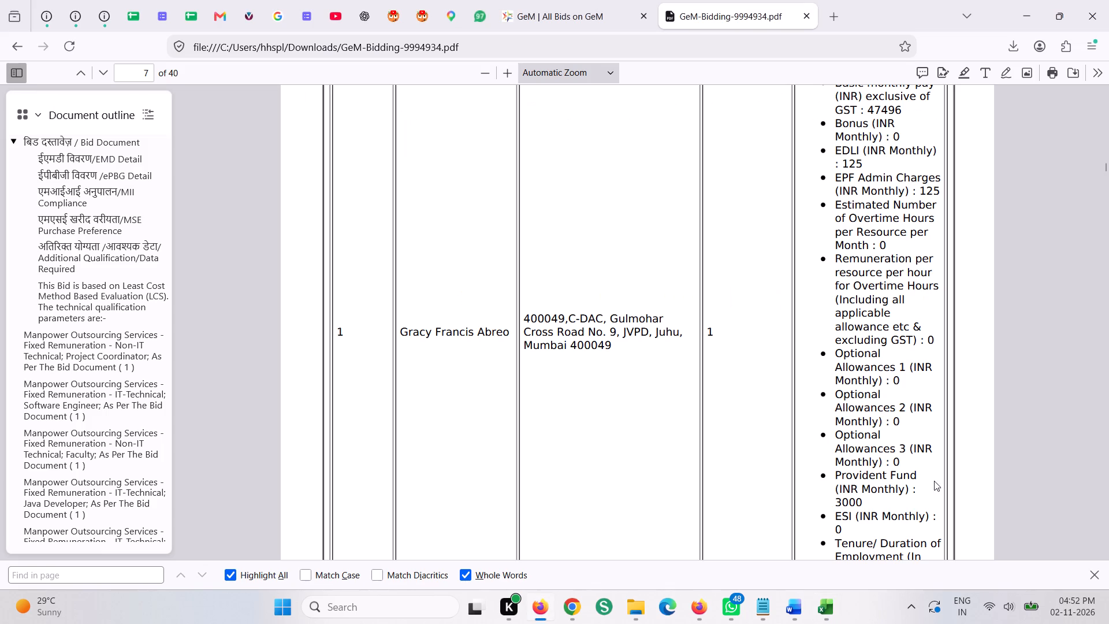
pyautogui.scroll(-1, 855, 433)
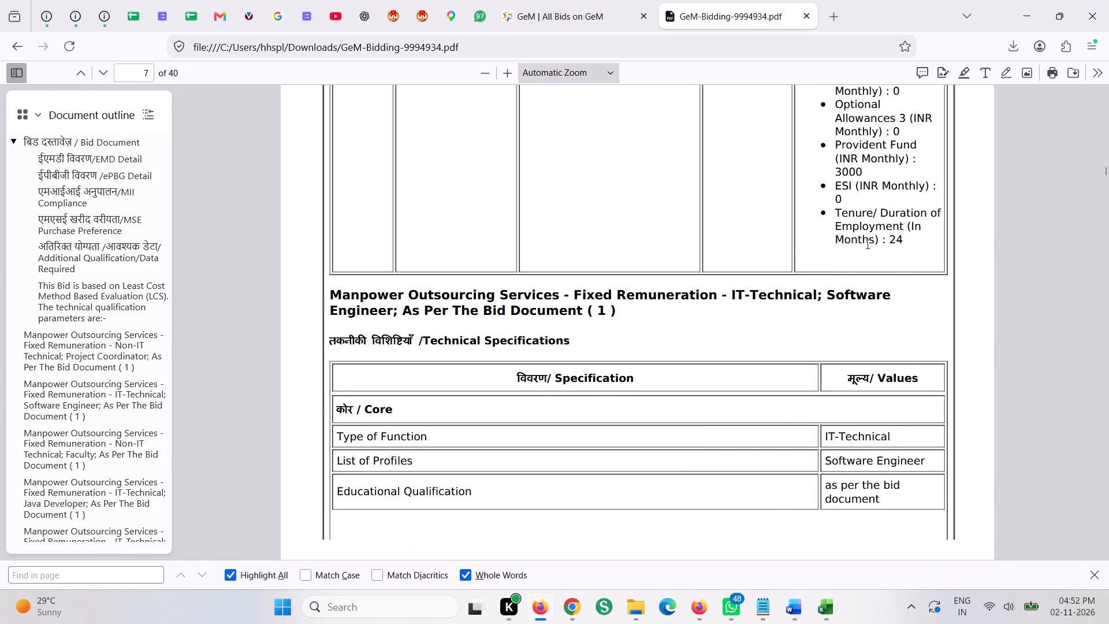
pyautogui.hotkey('alt', 'Tab')
pyautogui.press('0')
pyautogui.press('Tab')
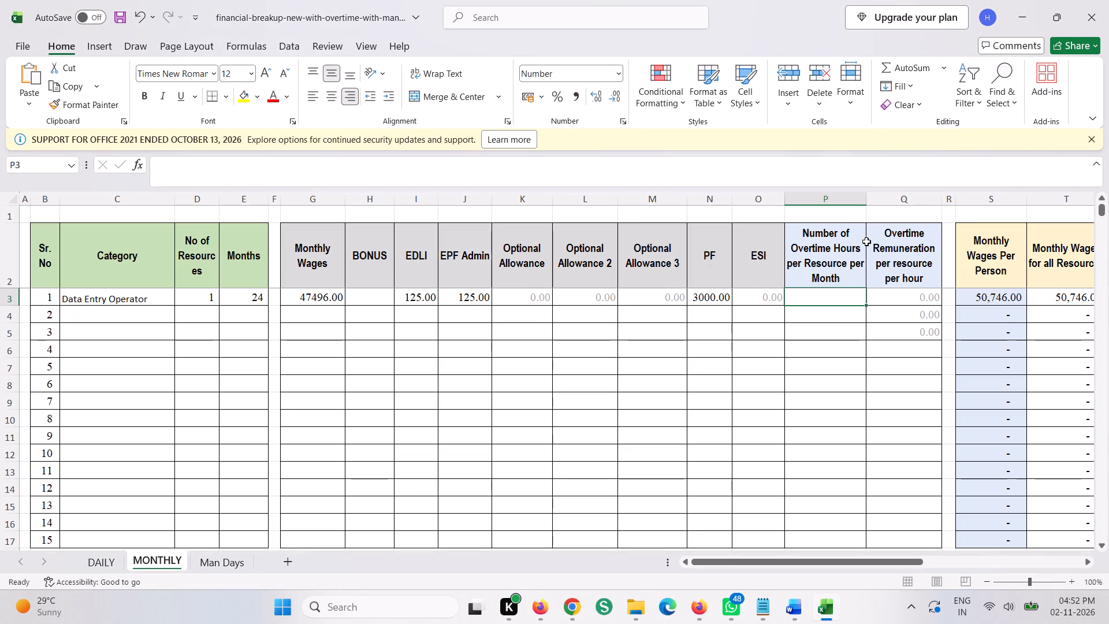
# Examine the Software Engineer's resource quantity and monthly pay components in the bid PDF, and return to the workbook.
pyautogui.hotkey('alt', 'Tab')
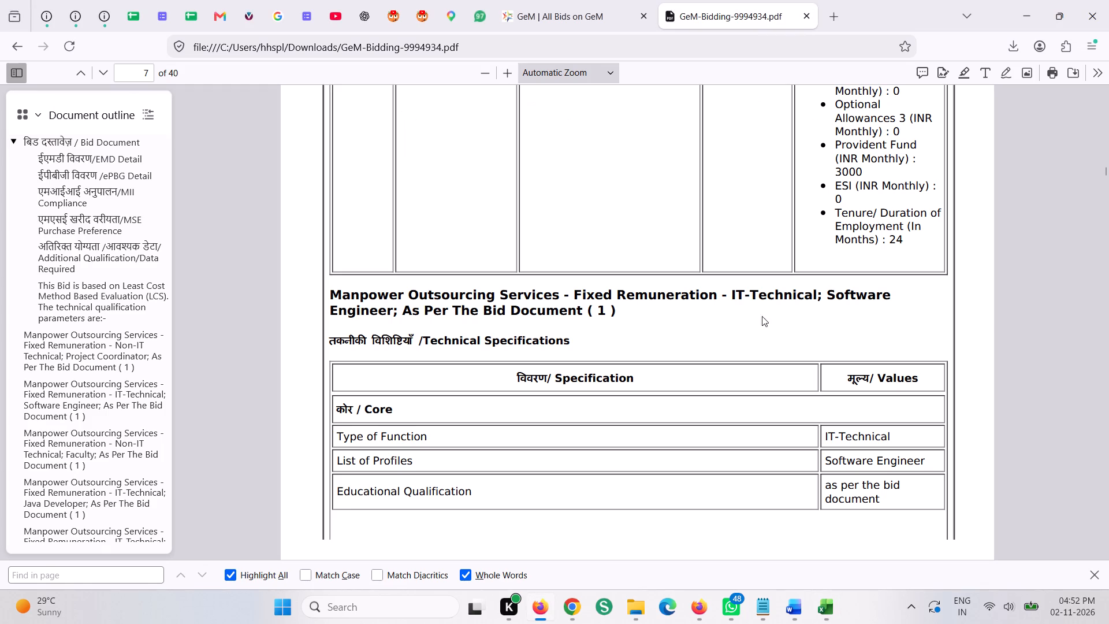
pyautogui.scroll(-1, 746, 316)
pyautogui.scroll(-2, 798, 298)
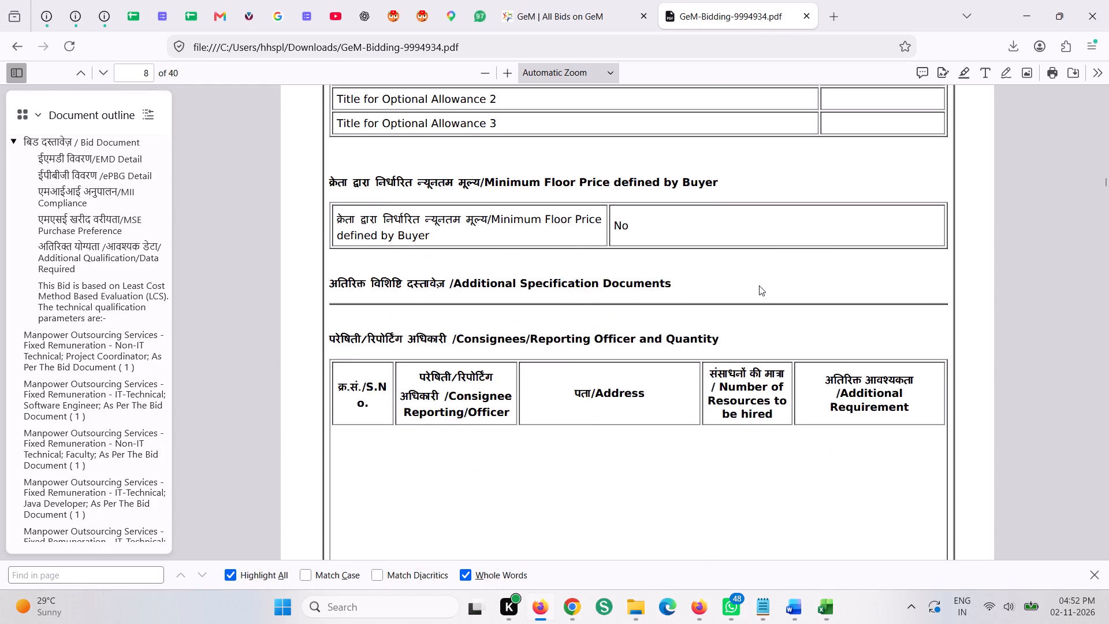
pyautogui.scroll(-1, 757, 285)
pyautogui.scroll(-1, 680, 280)
pyautogui.scroll(-1, 739, 269)
pyautogui.scroll(1, 741, 268)
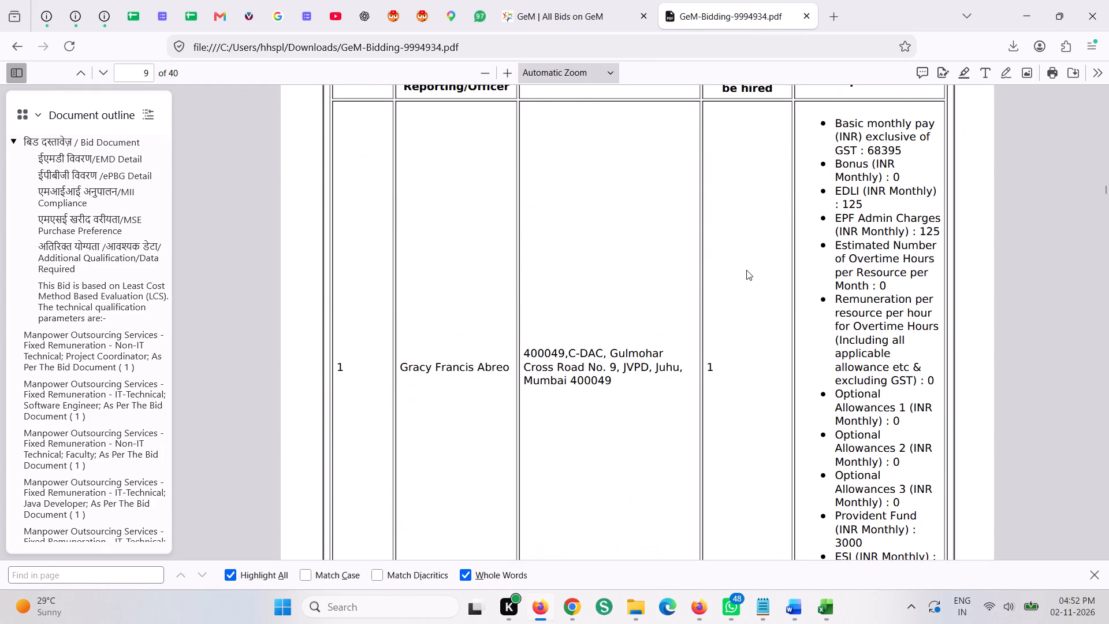
pyautogui.hotkey('alt', 'Tab')
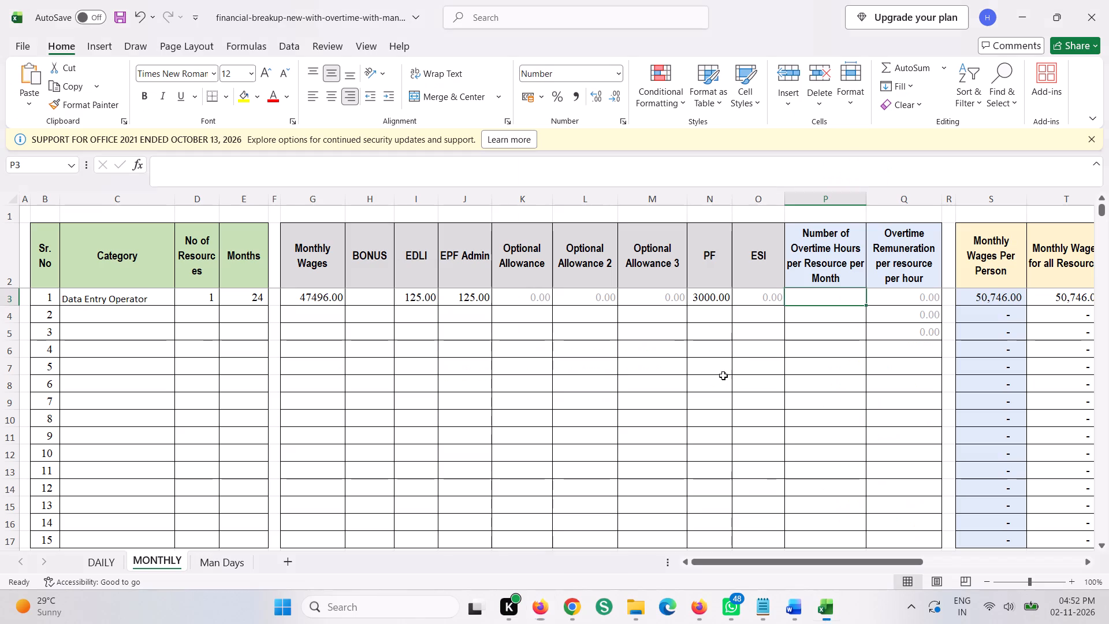
# Copy the profile name Software Engineer from the bid PDF into the Category cell of the second row.
pyautogui.click(101, 315)
pyautogui.hotkey('alt', 'Tab')
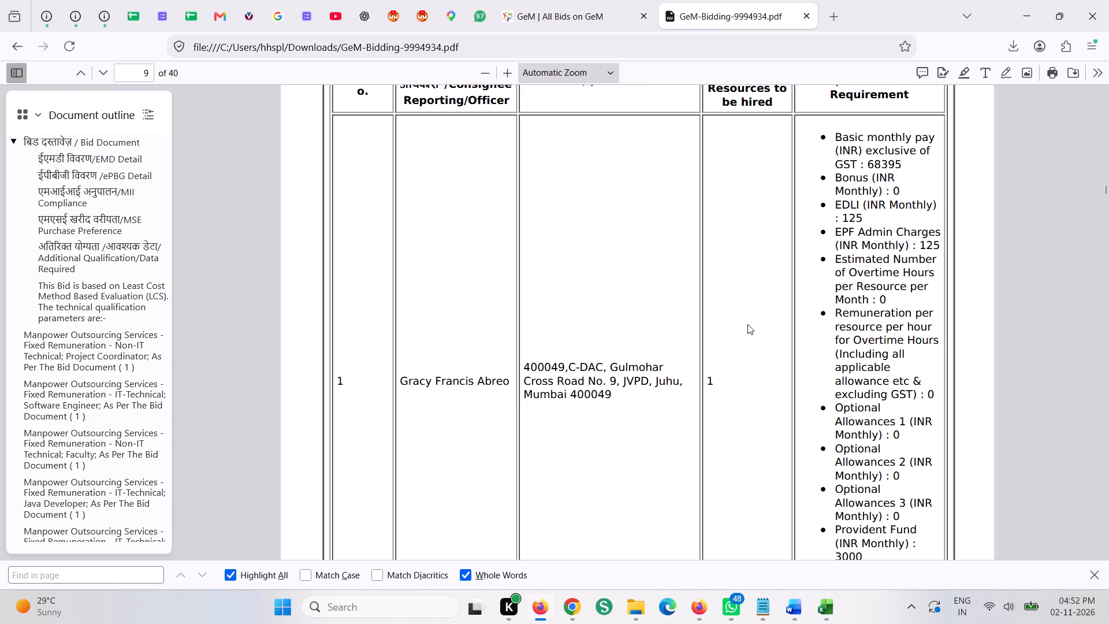
pyautogui.scroll(2, 790, 331)
pyautogui.scroll(2, 743, 335)
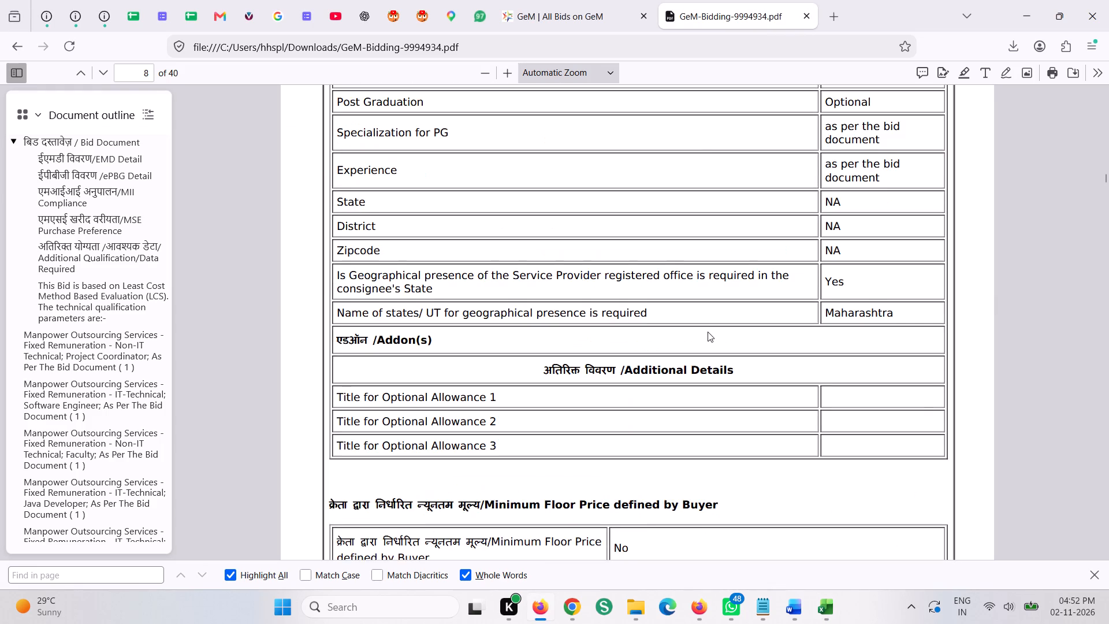
pyautogui.scroll(1, 712, 338)
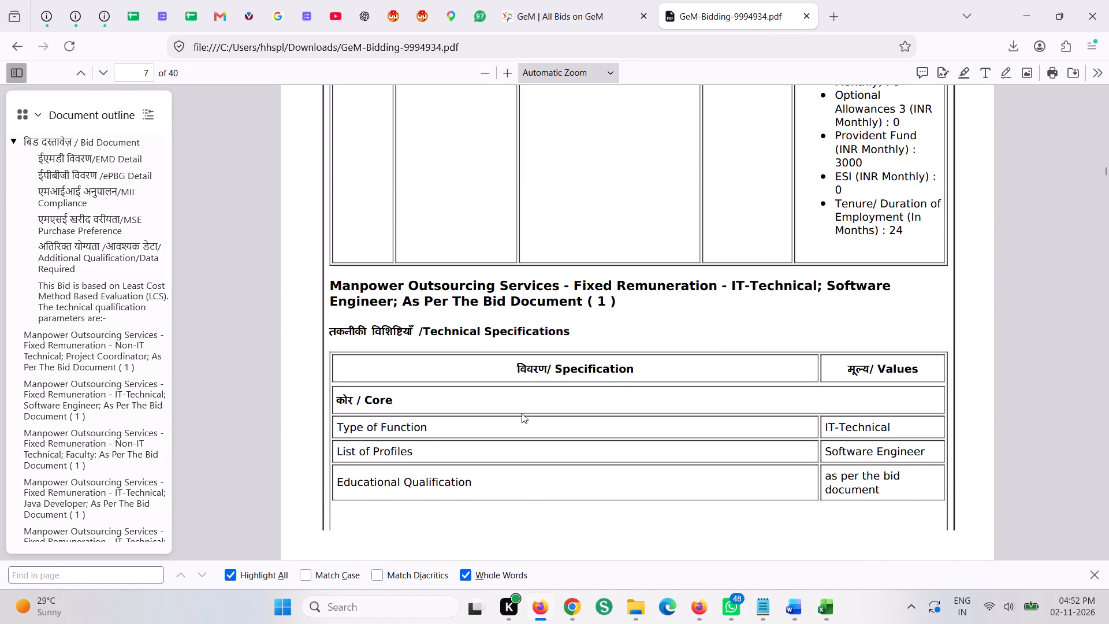
pyautogui.doubleClick(840, 459)
pyautogui.hotkey('ctrl', 'c')
pyautogui.keyDown('ctrl'); pyautogui.click(840, 459); pyautogui.keyUp('ctrl')
pyautogui.hotkey('ctrl', 'c')
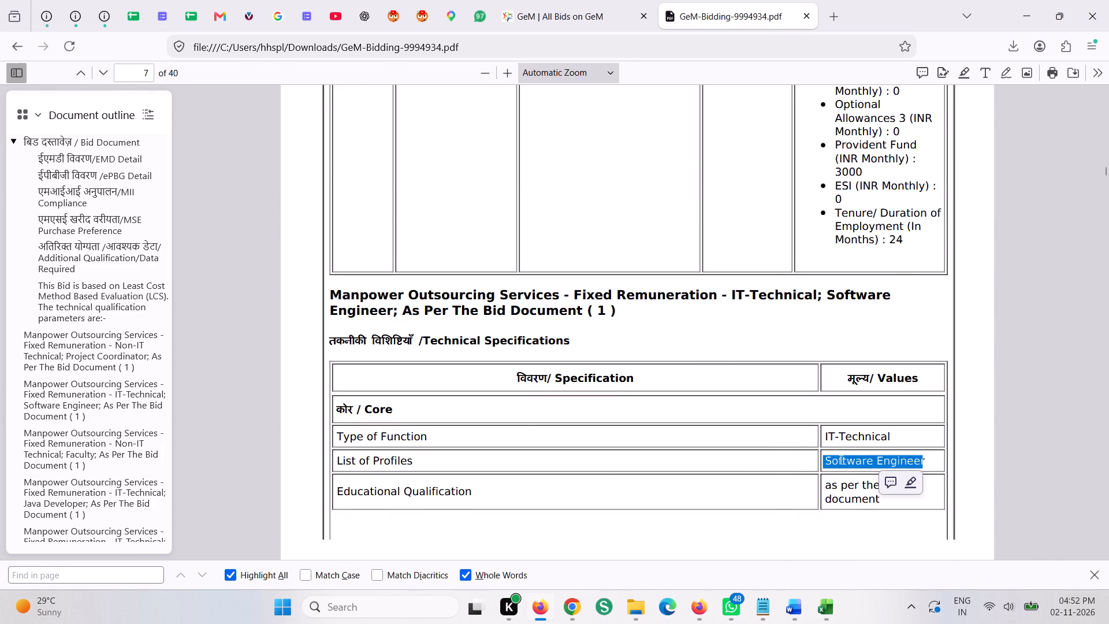
pyautogui.hotkey('alt', 'Tab')
pyautogui.hotkey('ctrl', 'v')
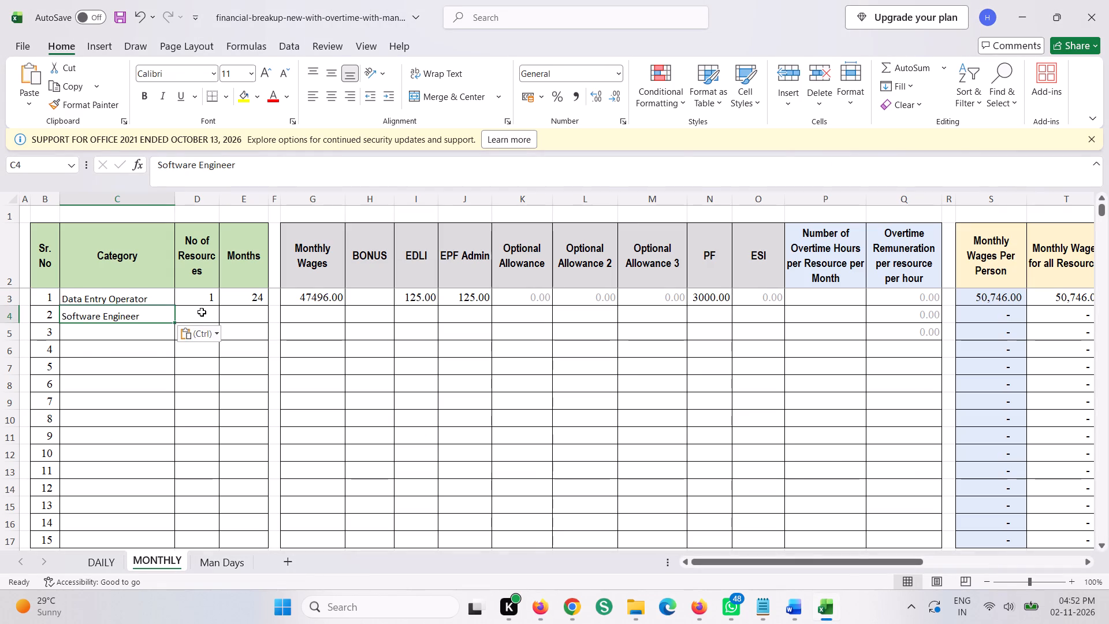
# Set the Software Engineer's number of resources to 1 and months to 24, checking the quantity in the bid PDF.
pyautogui.click(202, 312)
pyautogui.hotkey('alt', 'Tab')
pyautogui.scroll(-4, 810, 409)
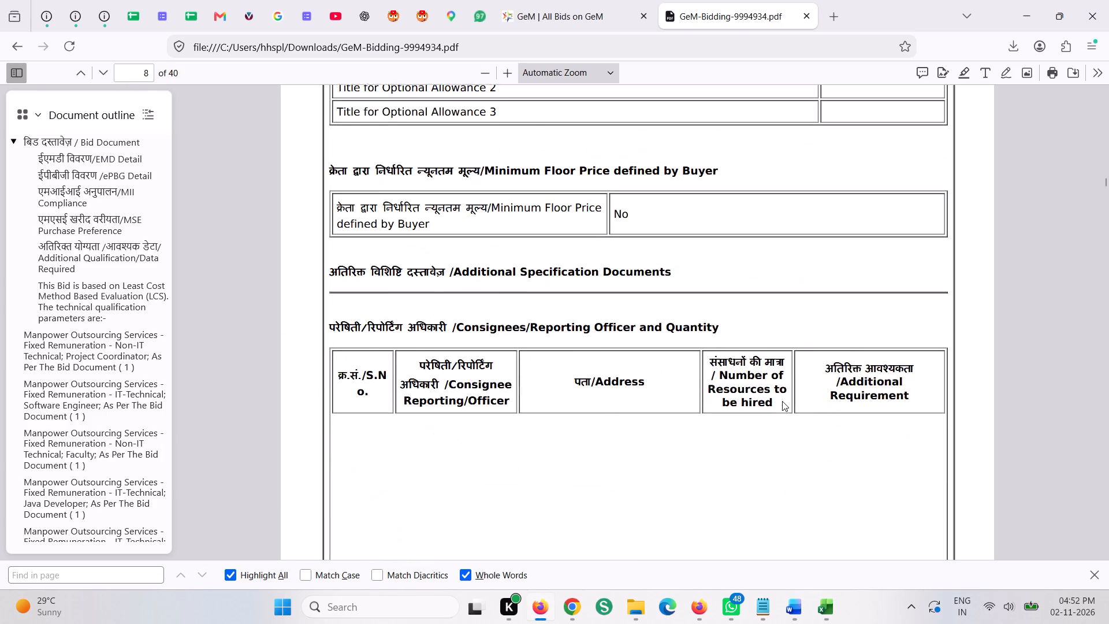
pyautogui.scroll(-1, 787, 402)
pyautogui.hotkey('alt', 'Tab')
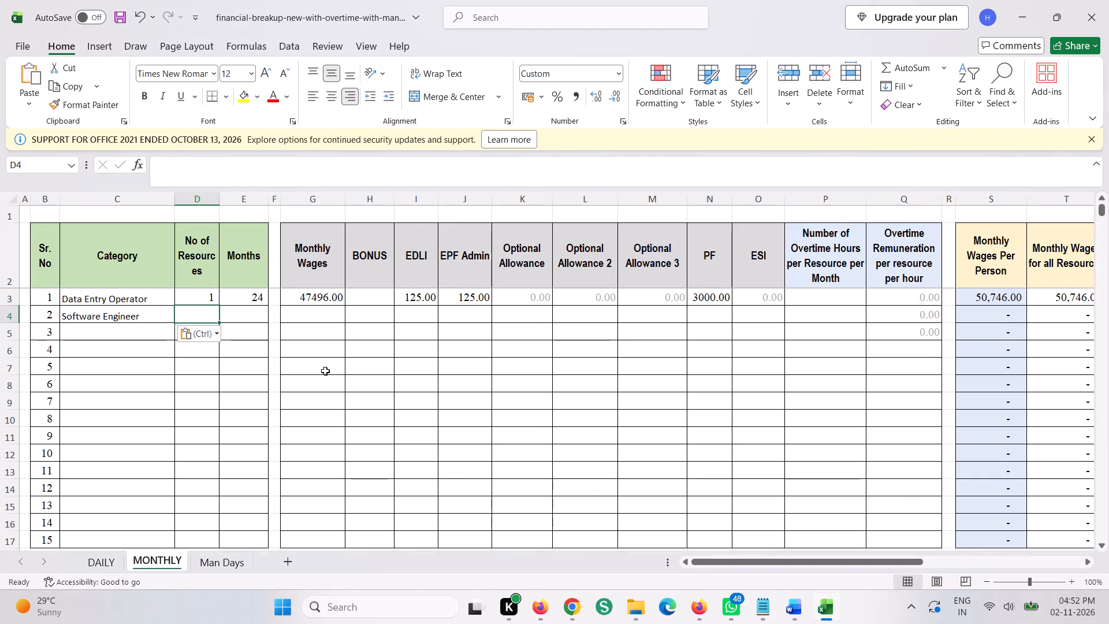
pyautogui.press('1')
pyautogui.hotkey('alt', 'Tab')
pyautogui.hotkey('alt', 'Tab')
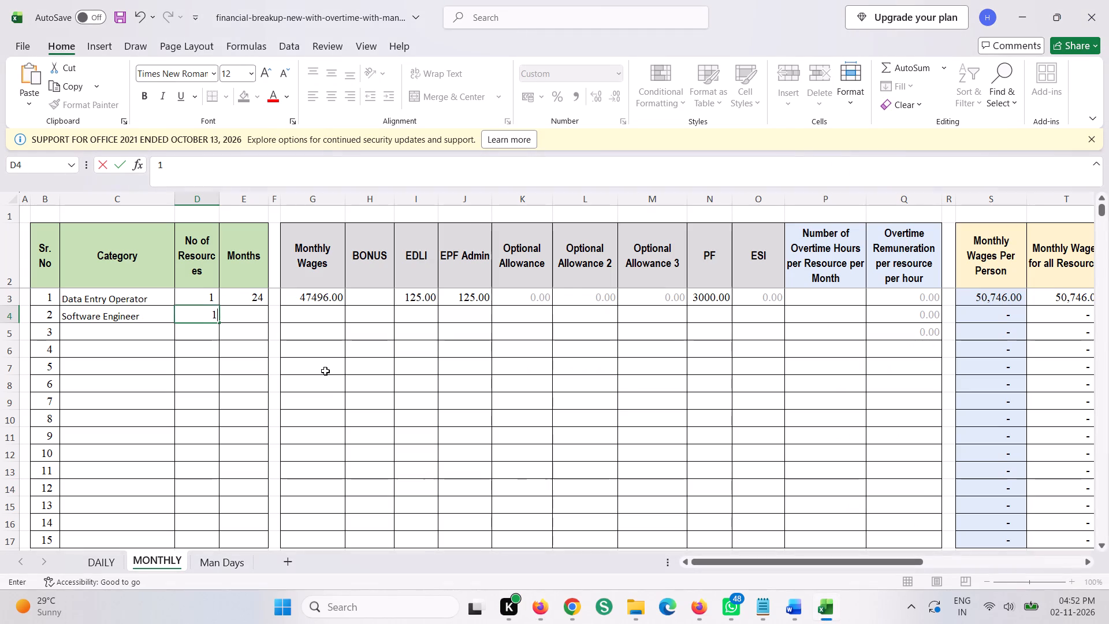
pyautogui.press('Tab')
pyautogui.write('24')
pyautogui.press('Tab')
# Copy the Software Engineer's basic monthly pay of 68395 from the bid PDF into the Monthly Wages cell.
pyautogui.hotkey('alt', 'Tab')
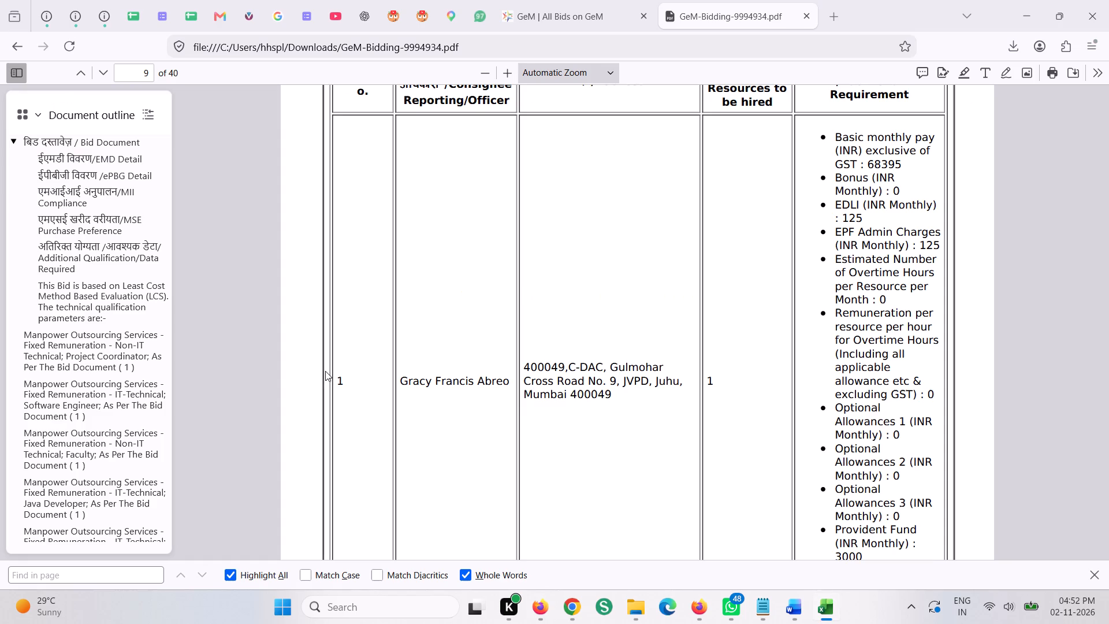
pyautogui.scroll(-1, 617, 218)
pyautogui.scroll(1, 729, 262)
pyautogui.scroll(1, 776, 291)
pyautogui.scroll(-1, 898, 322)
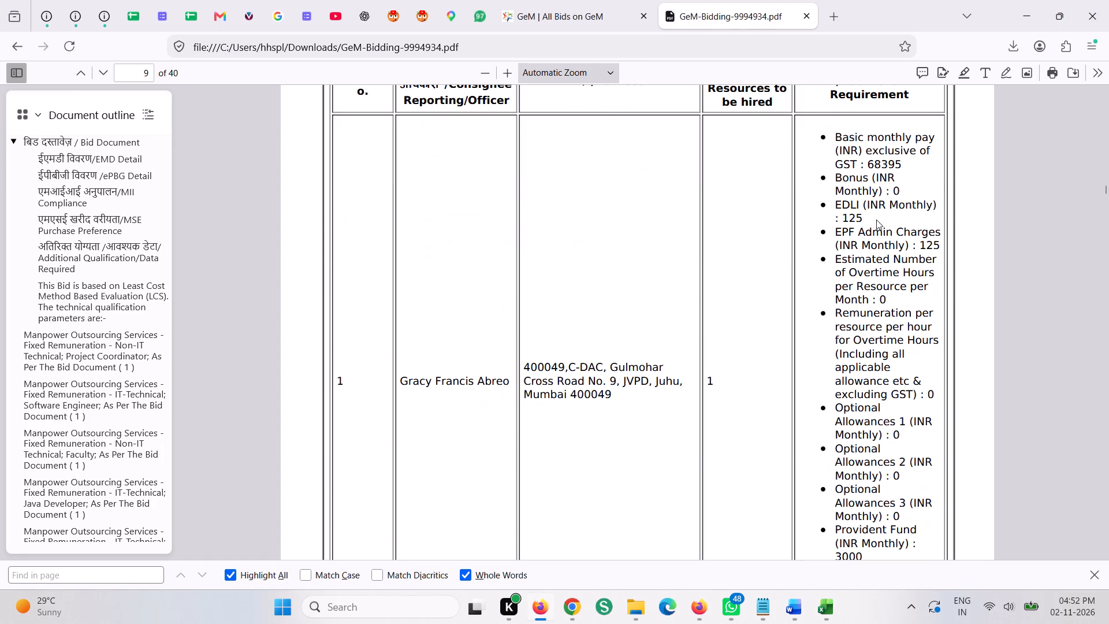
pyautogui.doubleClick(882, 164)
pyautogui.hotkey('ctrl', 'c')
pyautogui.hotkey('ctrl', 'c')
pyautogui.hotkey('alt', 'Tab')
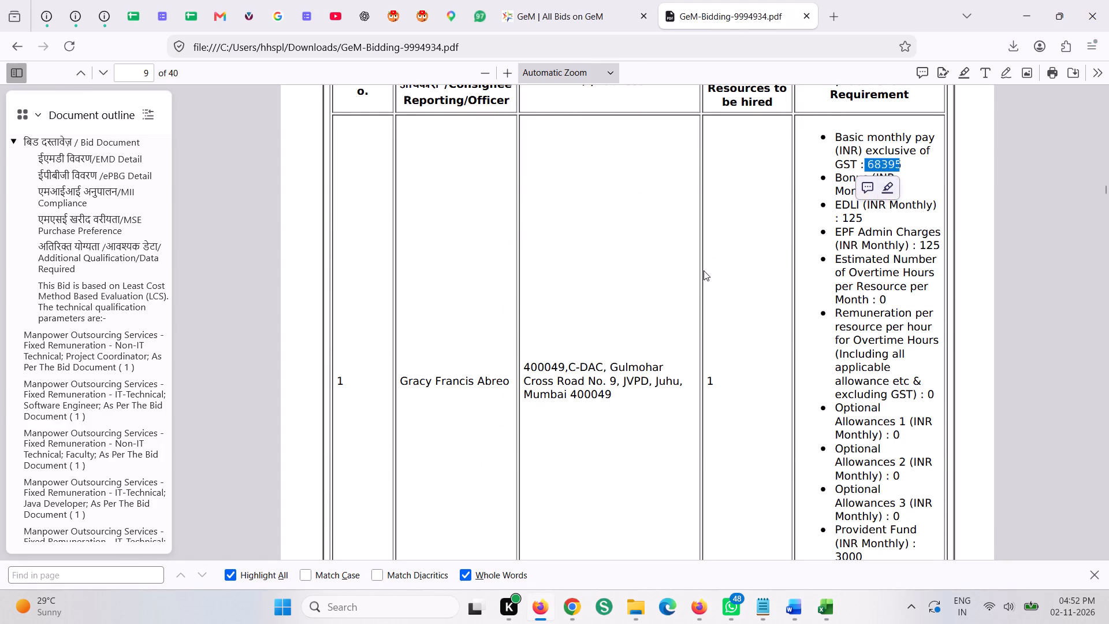
pyautogui.click(303, 310)
pyautogui.hotkey('ctrl', 'v')
# Set both EDLI and EPF Admin in the Software Engineer row to 125, following the bid PDF.
pyautogui.click(382, 314)
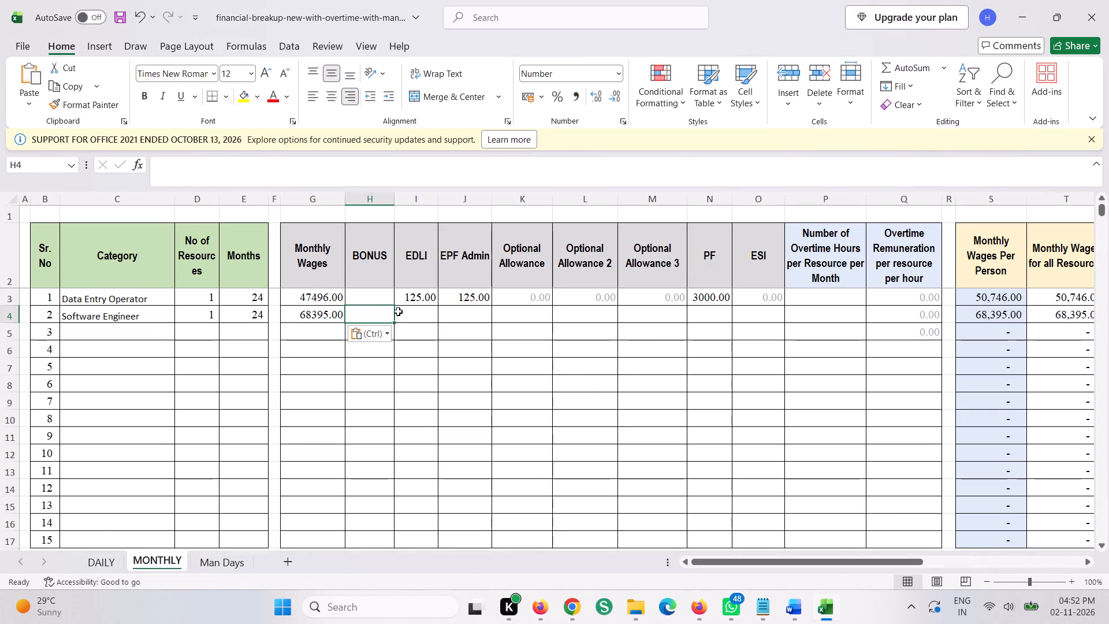
pyautogui.hotkey('alt', 'Tab')
pyautogui.click(747, 250)
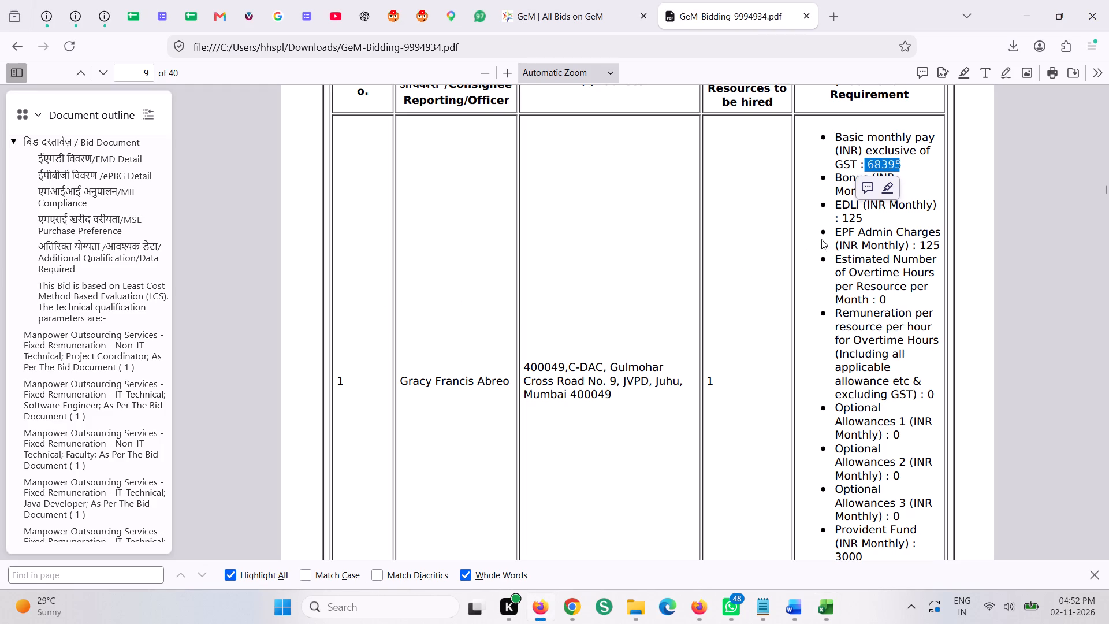
pyautogui.click(856, 250)
pyautogui.hotkey('alt', 'Tab')
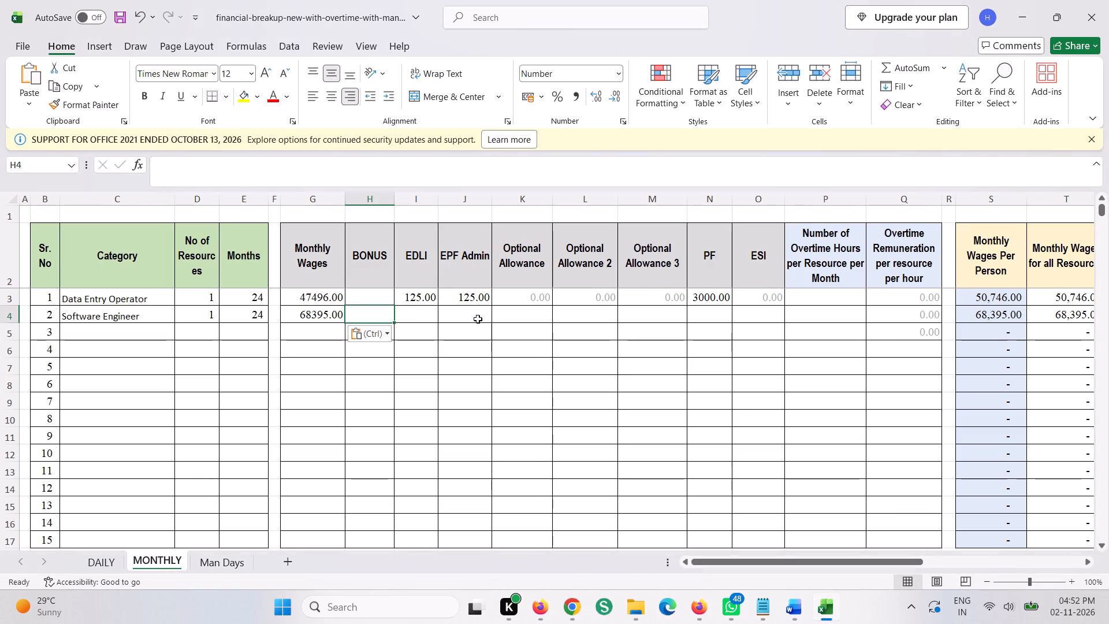
pyautogui.click(416, 315)
pyautogui.write('125')
pyautogui.press('Tab')
pyautogui.write('125')
pyautogui.press('Tab')
# Enter 0 for all three optional allowances in the Software Engineer row, following the bid PDF.
pyautogui.hotkey('alt', 'Tab')
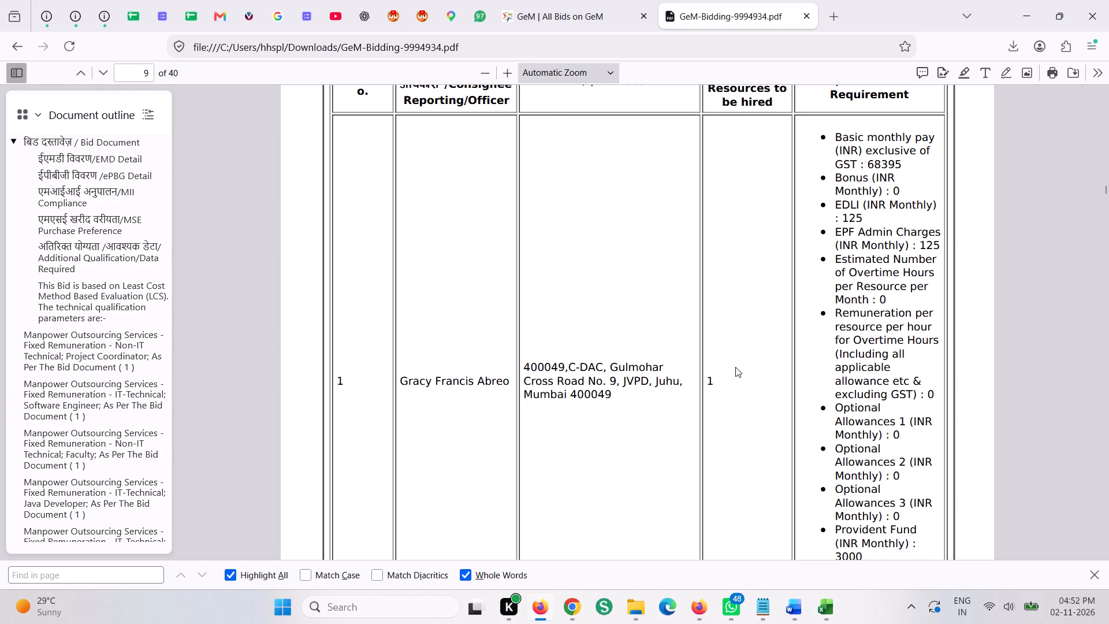
pyautogui.hotkey('alt', 'Tab')
pyautogui.press('0')
pyautogui.press('Tab')
pyautogui.press('0')
pyautogui.press('Tab')
pyautogui.press('0')
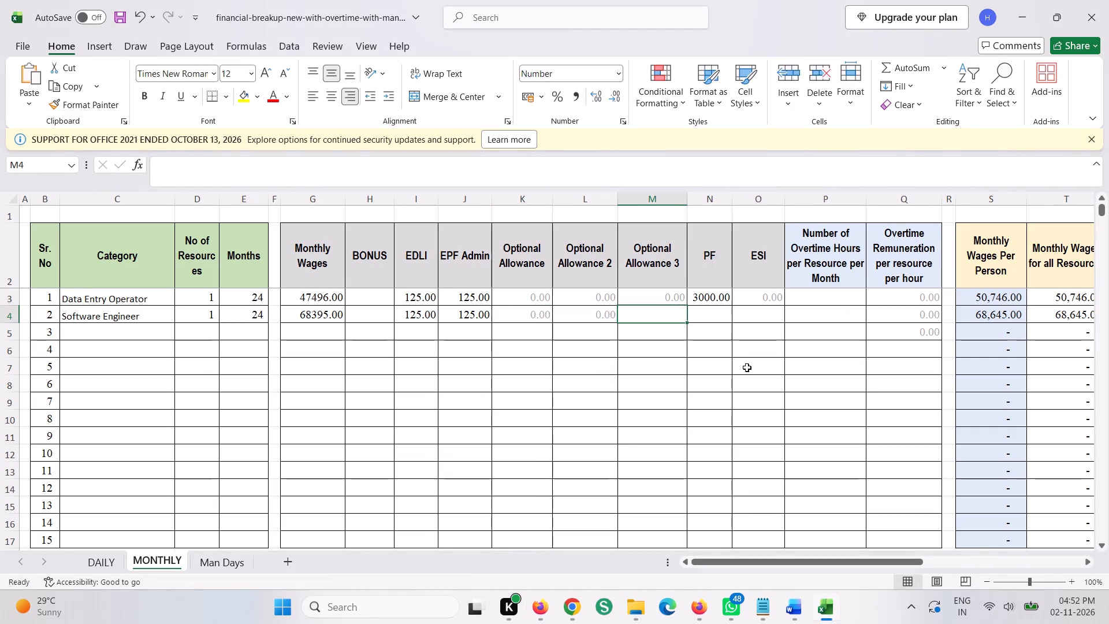
pyautogui.press('Tab')
# Copy the Software Engineer's provident fund amount of 3000 from the bid PDF into the PF cell.
pyautogui.hotkey('alt', 'Tab')
pyautogui.scroll(-1, 839, 309)
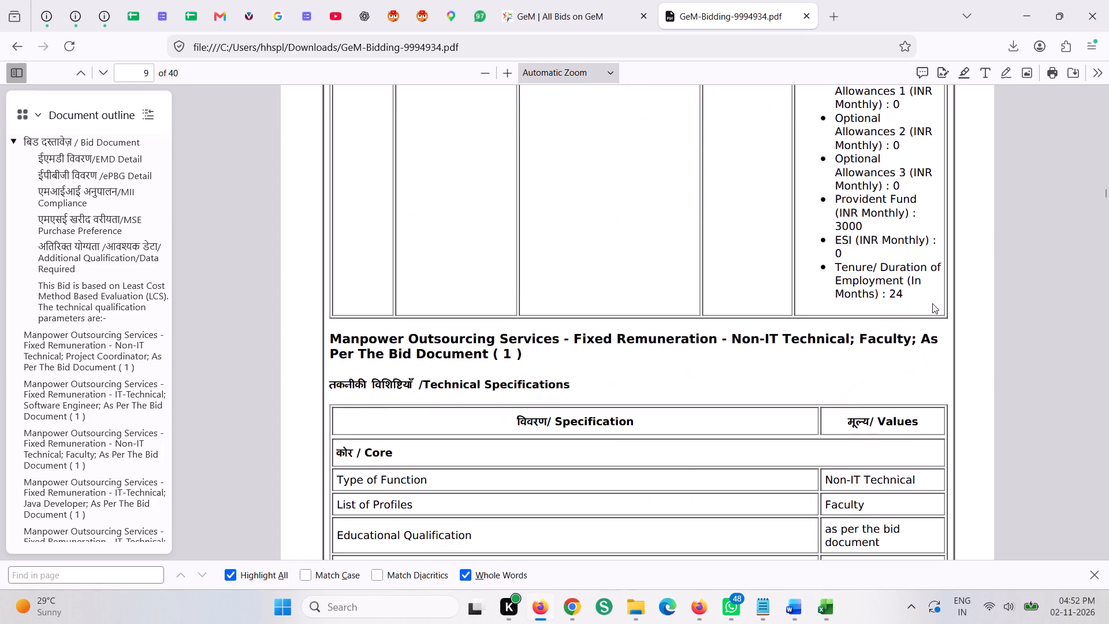
pyautogui.doubleClick(852, 229)
pyautogui.hotkey('ctrl', 'c')
pyautogui.hotkey('ctrl', 'c')
pyautogui.hotkey('alt', 'Tab')
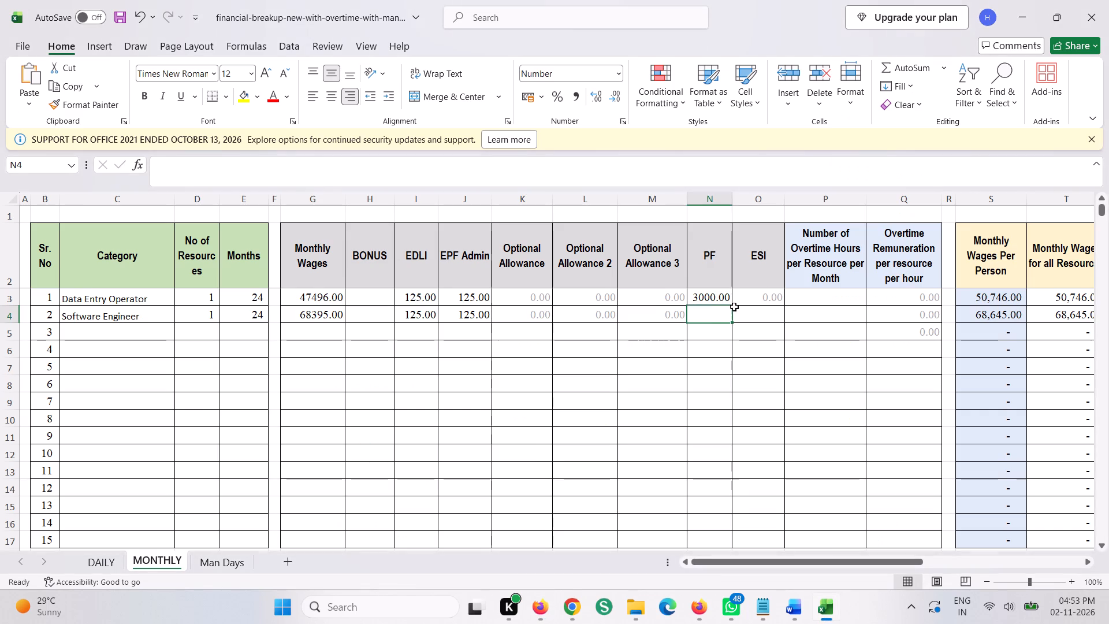
pyautogui.hotkey('ctrl', 'v')
pyautogui.click(684, 349)
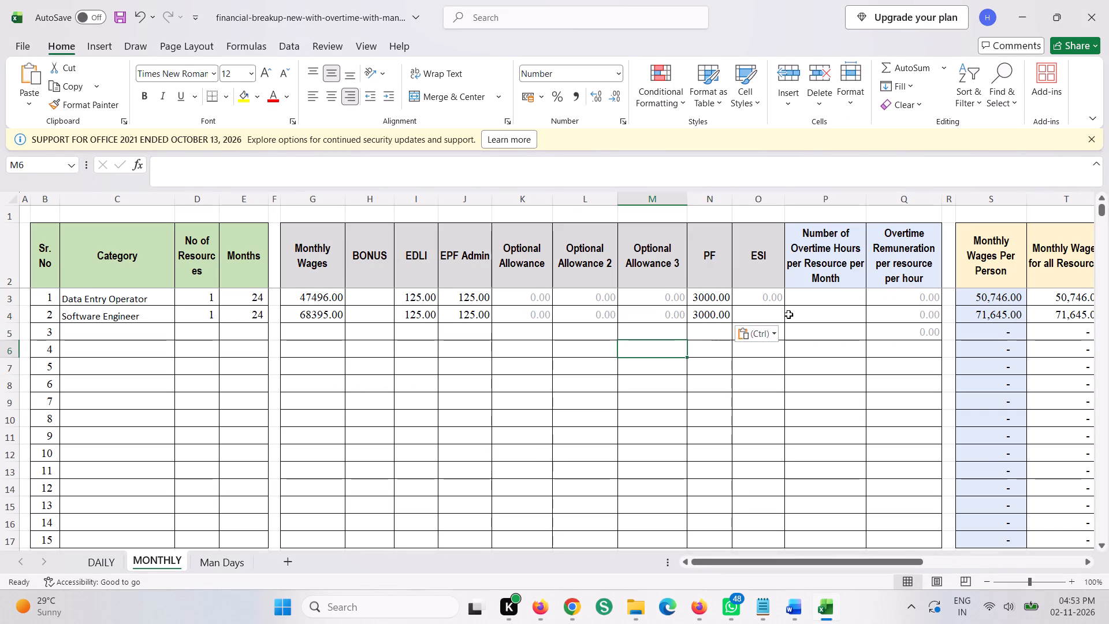
# Enter 0 for ESI, overtime hours and overtime remuneration in the Software Engineer row.
pyautogui.click(778, 314)
pyautogui.press('0')
pyautogui.press('Tab')
pyautogui.press('0')
pyautogui.press('Tab')
pyautogui.press('0')
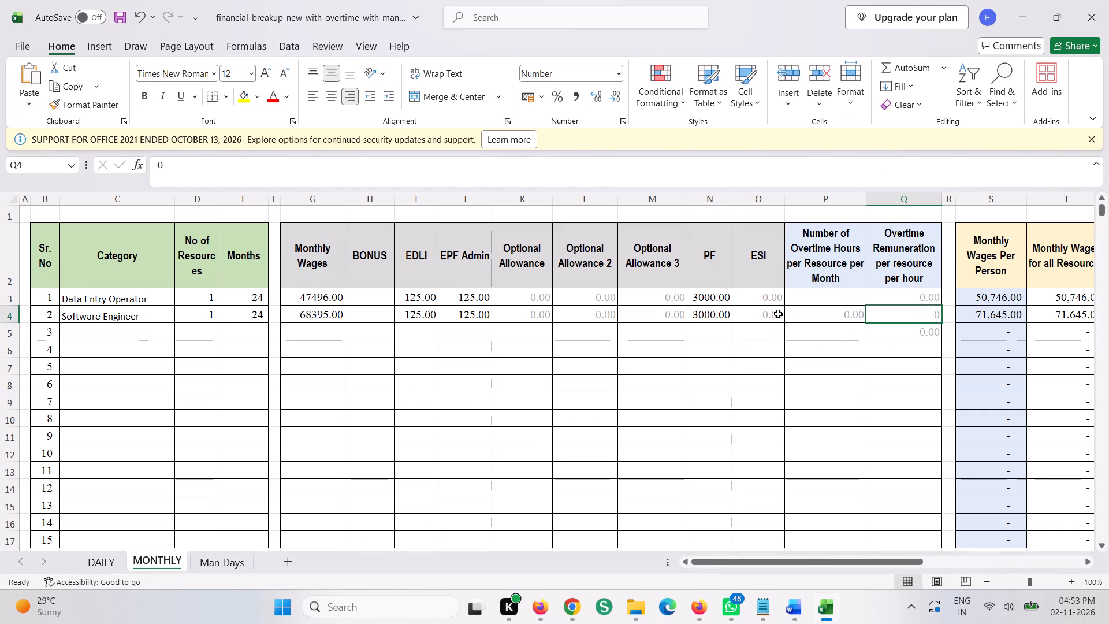
pyautogui.press('Tab')
# Copy the next profile name, Faculty, from the bid PDF into the Category cell of the third row.
pyautogui.click(92, 333)
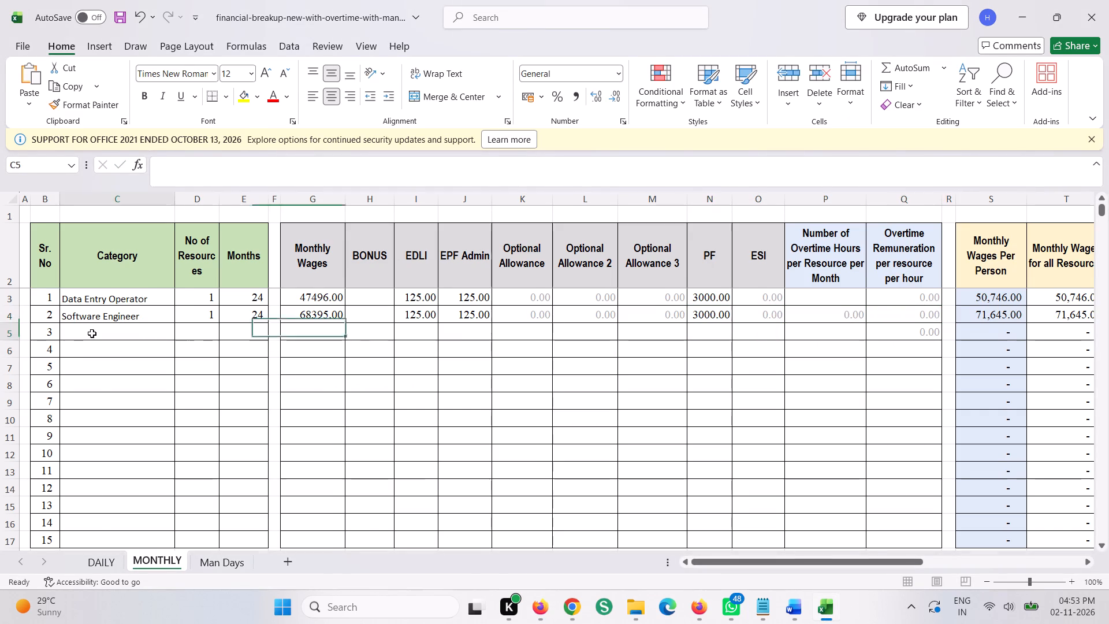
pyautogui.hotkey('alt', 'Tab')
pyautogui.hotkey('alt', 'Tab')
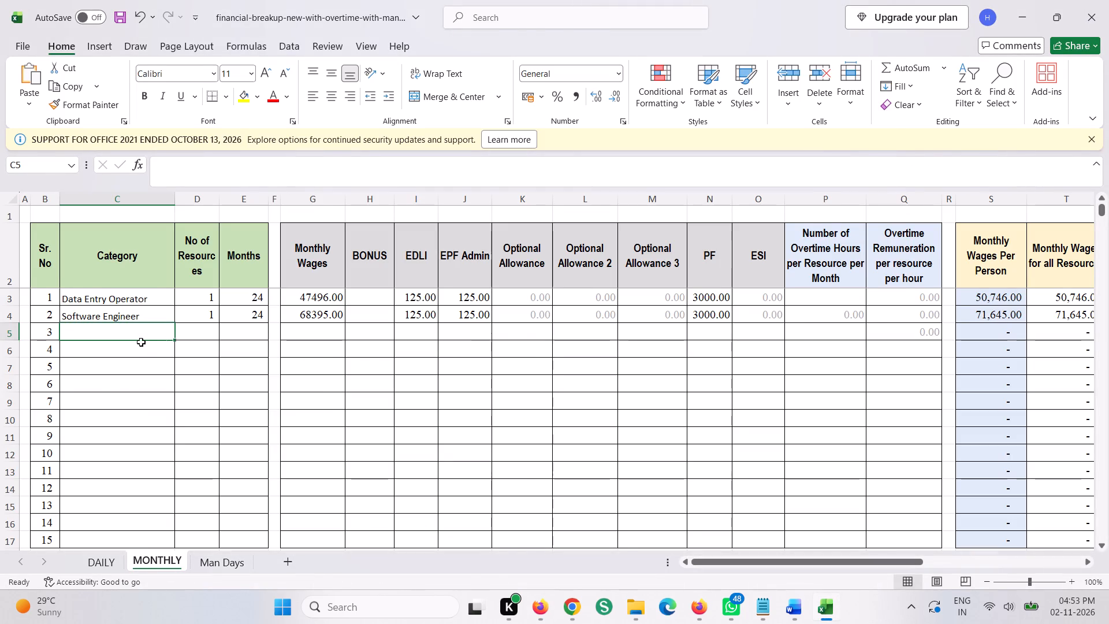
pyautogui.hotkey('alt', 'Tab')
pyautogui.scroll(-1, 747, 318)
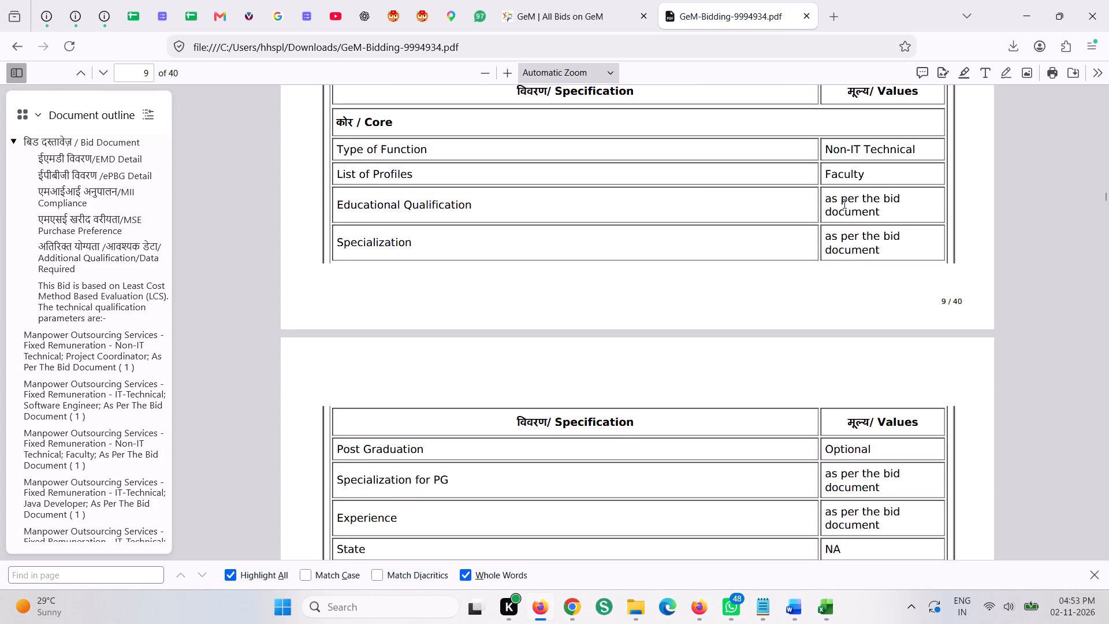
pyautogui.doubleClick(852, 177)
pyautogui.hotkey('ctrl', 'c')
pyautogui.hotkey('ctrl', 'c')
pyautogui.hotkey('alt', 'Tab')
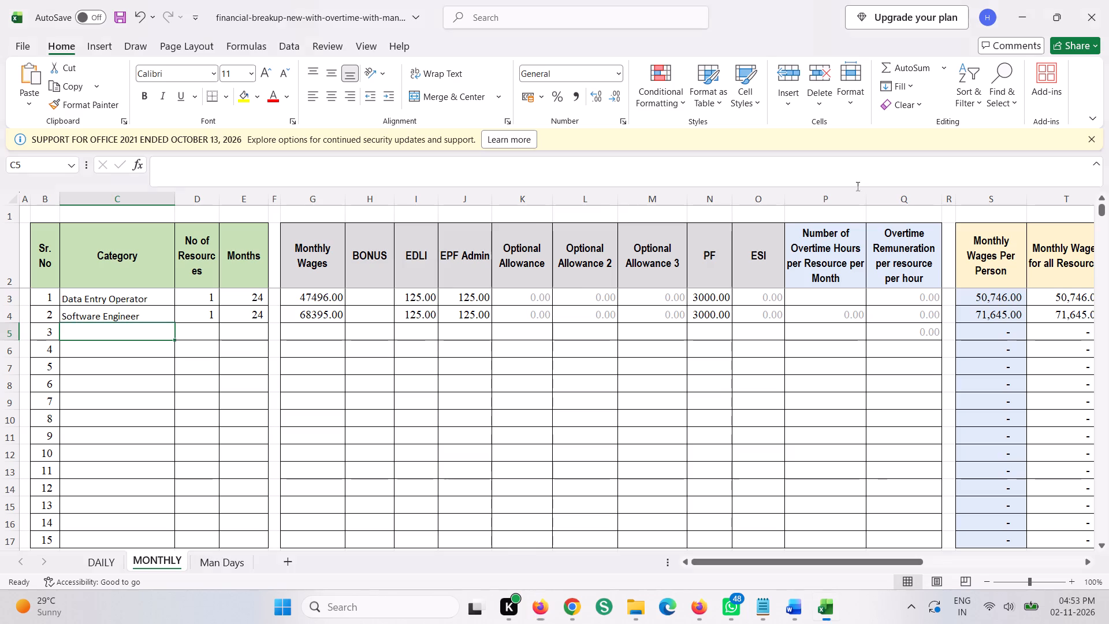
pyautogui.hotkey('ctrl', 'v')
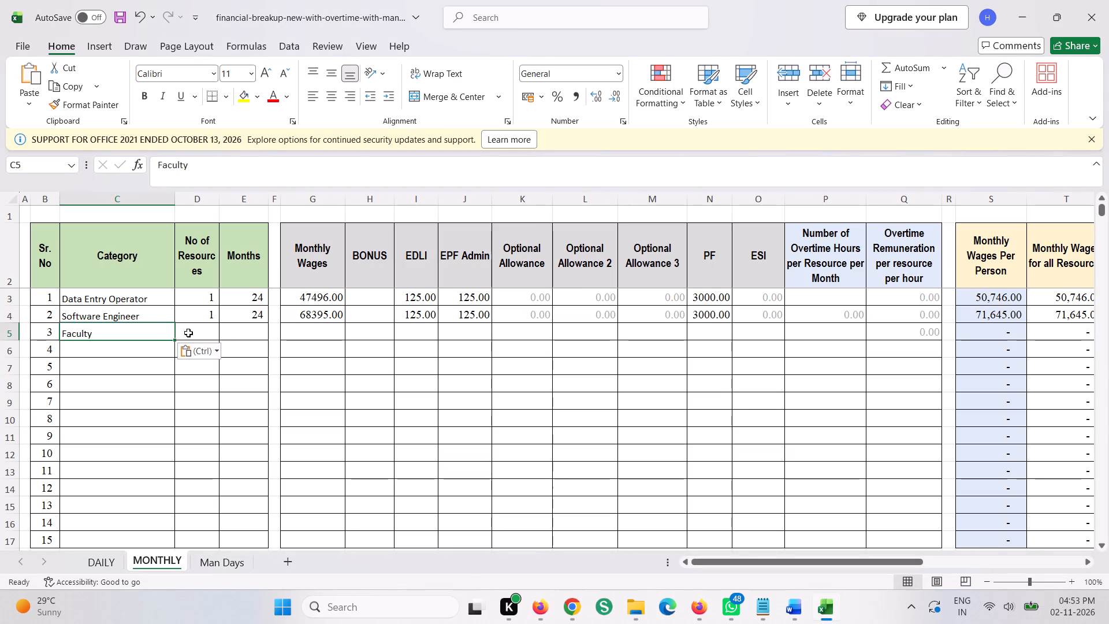
# Set the Faculty row's number of resources to 1 and months to 24, following the bid PDF.
pyautogui.click(190, 332)
pyautogui.hotkey('alt', 'Tab')
pyautogui.scroll(-3, 723, 373)
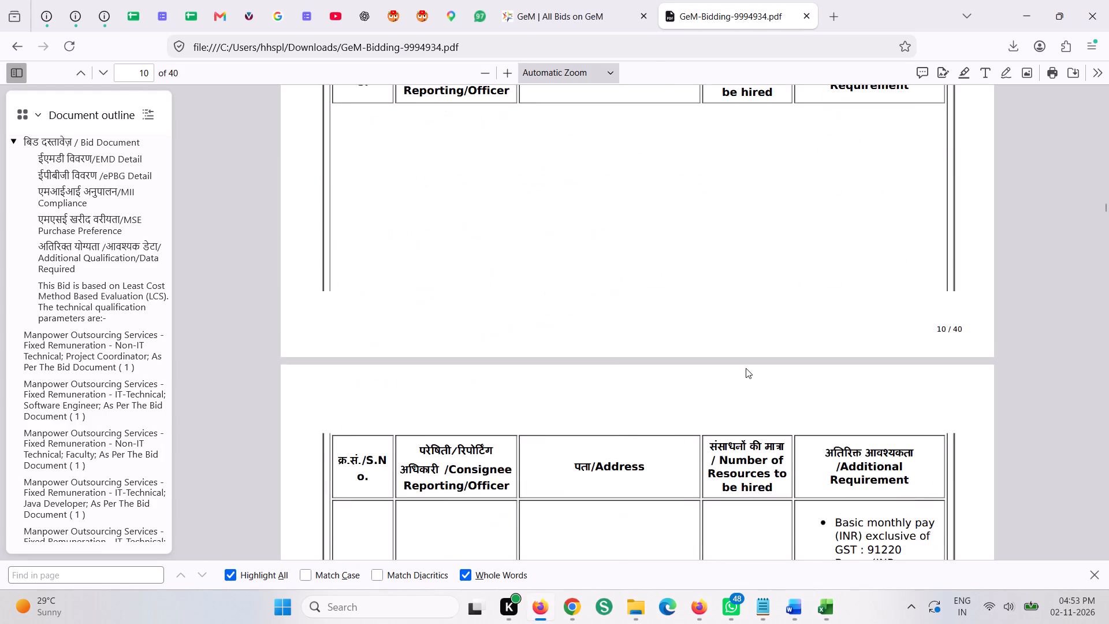
pyautogui.scroll(-2, 743, 368)
pyautogui.hotkey('alt', 'Tab')
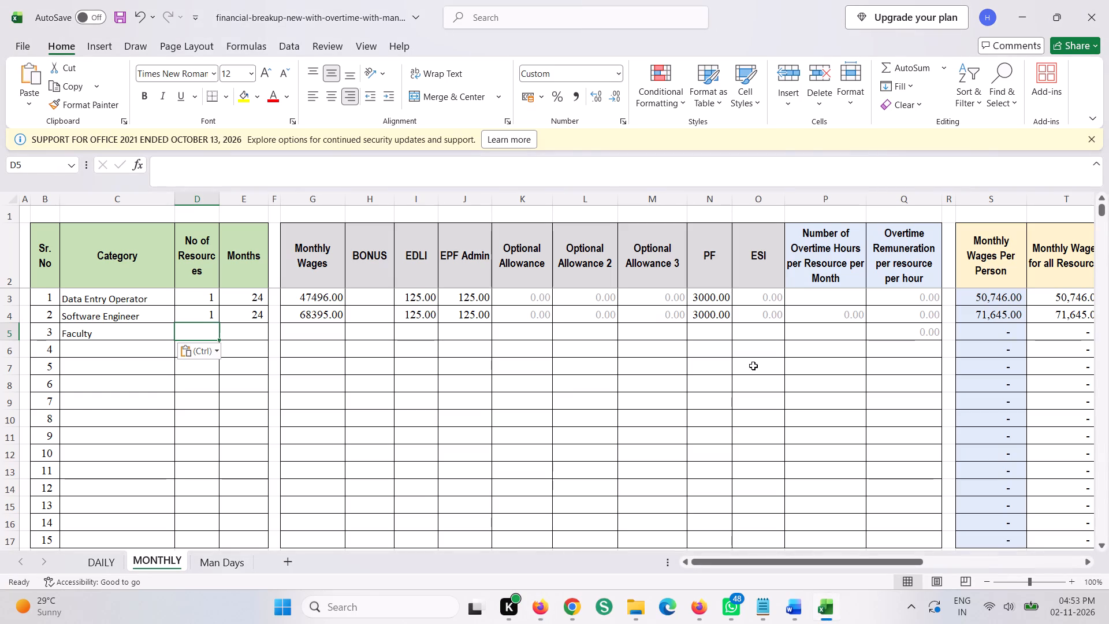
pyautogui.press('1')
pyautogui.press('Tab')
pyautogui.hotkey('alt', 'Tab')
pyautogui.hotkey('alt', 'Tab')
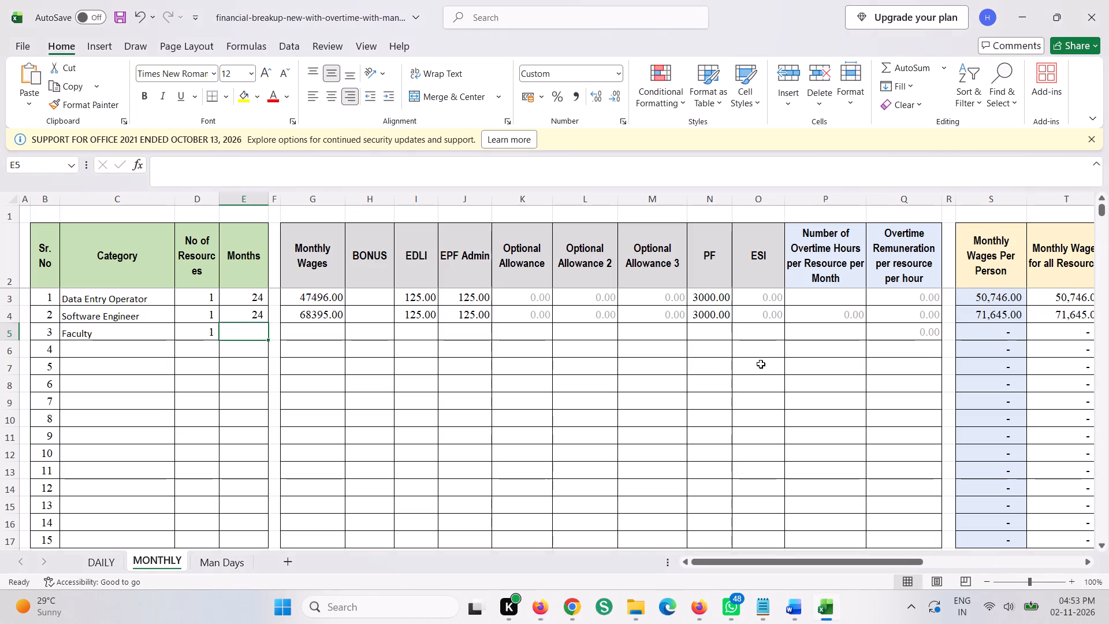
pyautogui.write('24')
pyautogui.press('Tab')
# Copy the Faculty role's basic monthly pay of 91220 from the bid PDF into the Monthly Wages cell.
pyautogui.press('Tab')
pyautogui.hotkey('alt', 'Tab')
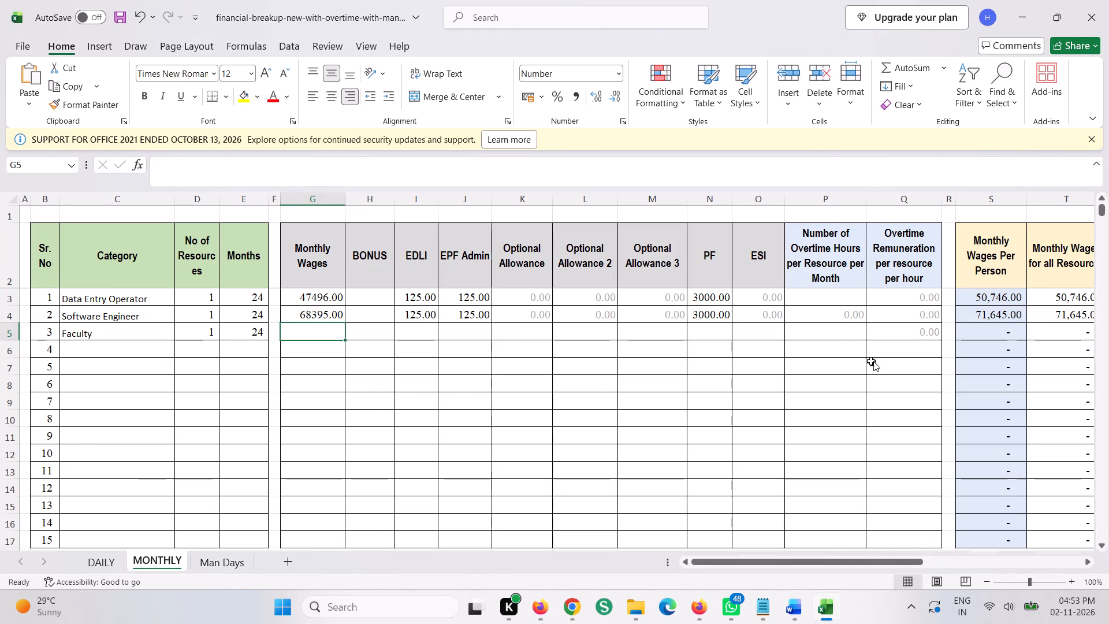
pyautogui.scroll(1, 852, 322)
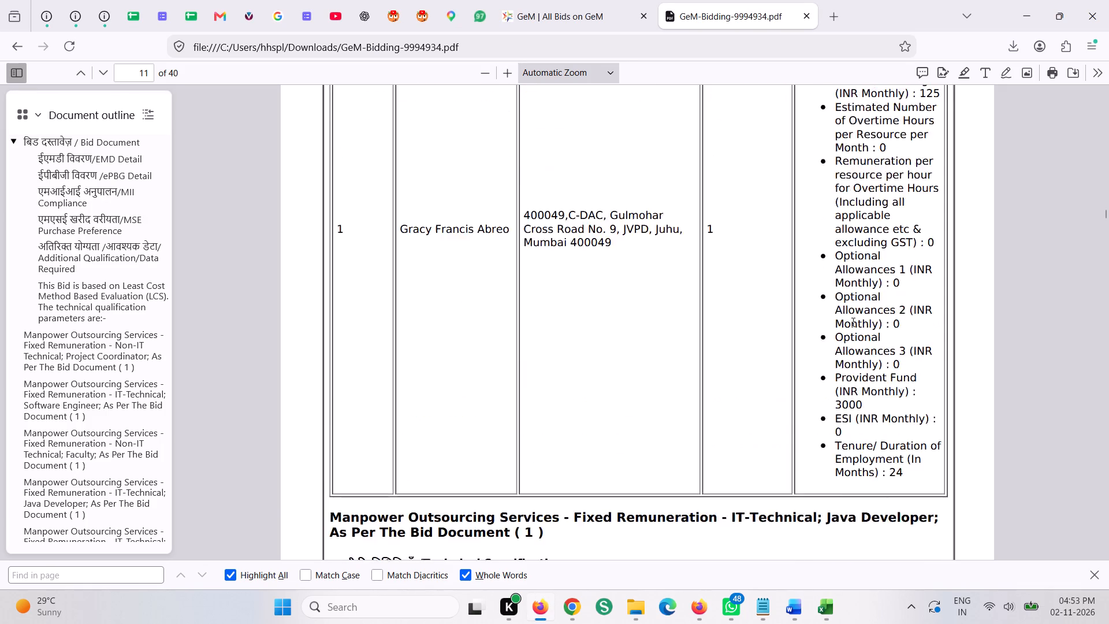
pyautogui.doubleClick(877, 221)
pyautogui.hotkey('ctrl', 'c')
pyautogui.hotkey('ctrl', 'c')
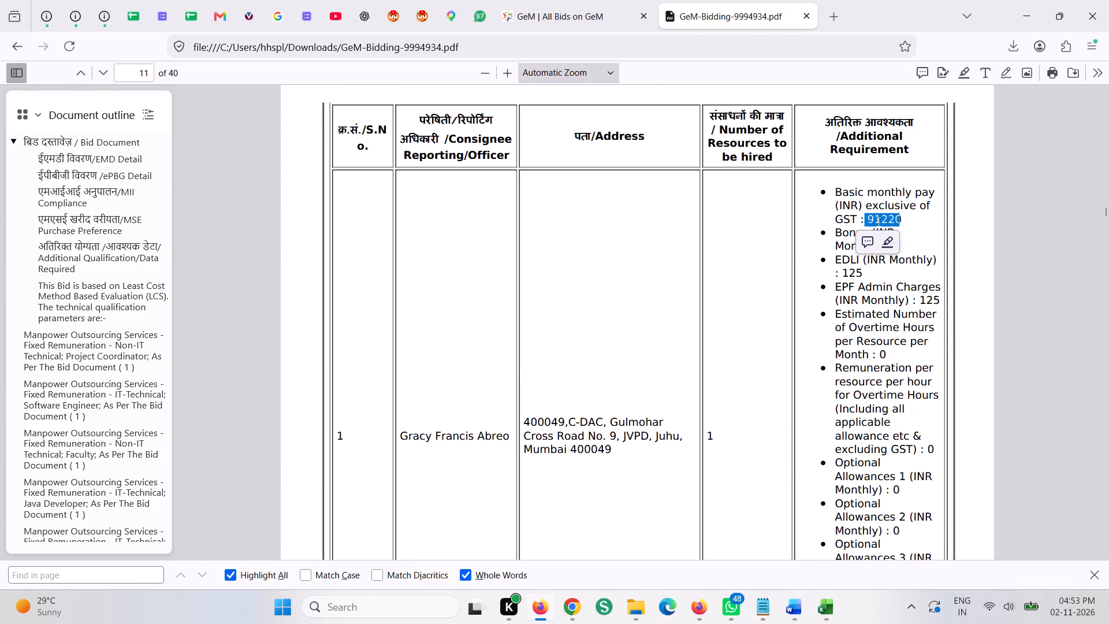
pyautogui.hotkey('alt', 'Tab')
pyautogui.hotkey('ctrl', 'v')
# Set the Faculty row's bonus to 0 and its EDLI to 125, following the bid PDF.
pyautogui.click(367, 331)
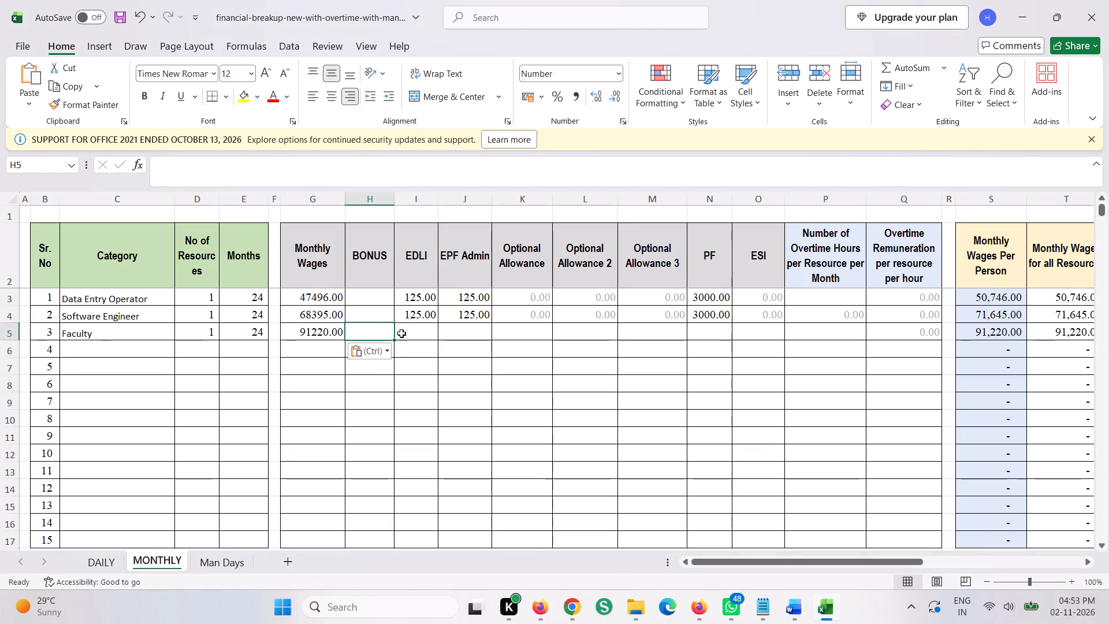
pyautogui.press('0')
pyautogui.press('Tab')
pyautogui.hotkey('alt', 'Tab')
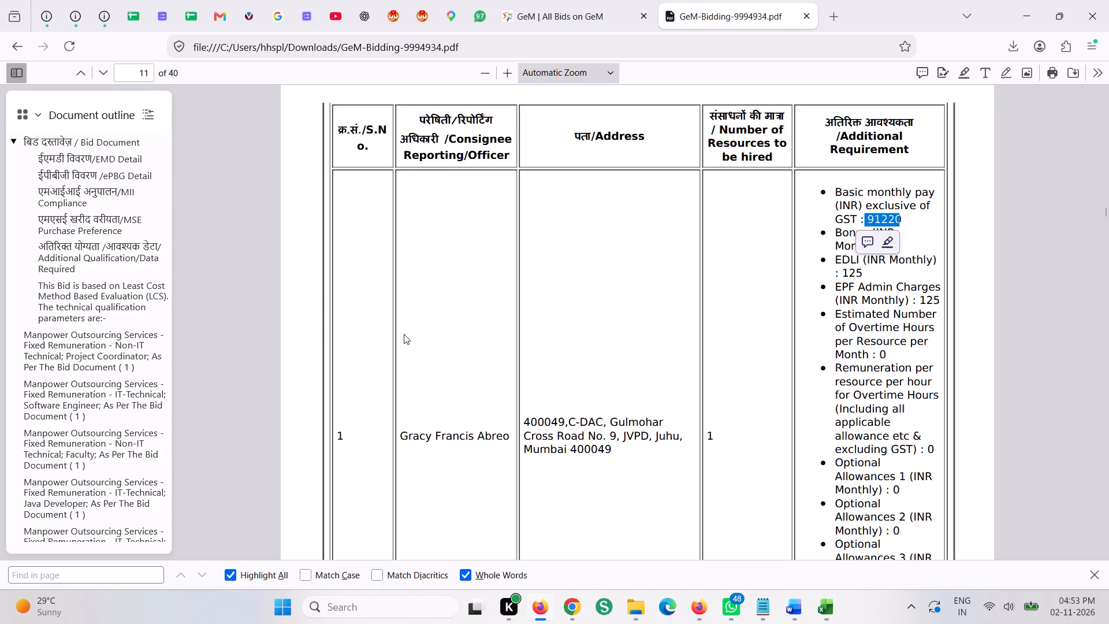
pyautogui.hotkey('alt', 'Tab')
pyautogui.press('1')
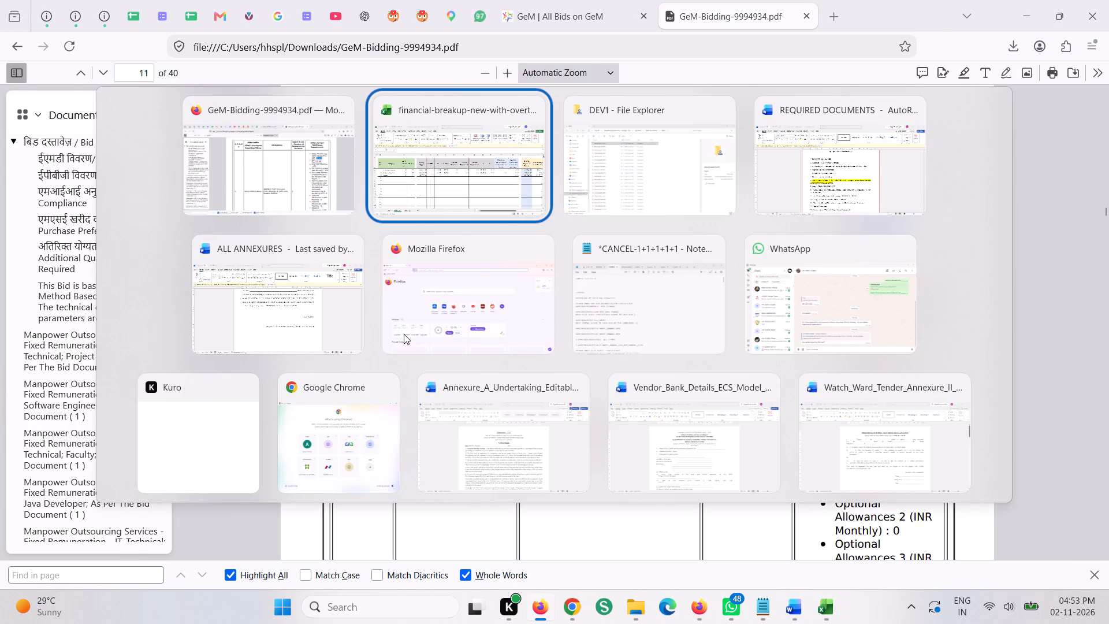
pyautogui.press('Return')
pyautogui.write('125')
pyautogui.press('Tab')
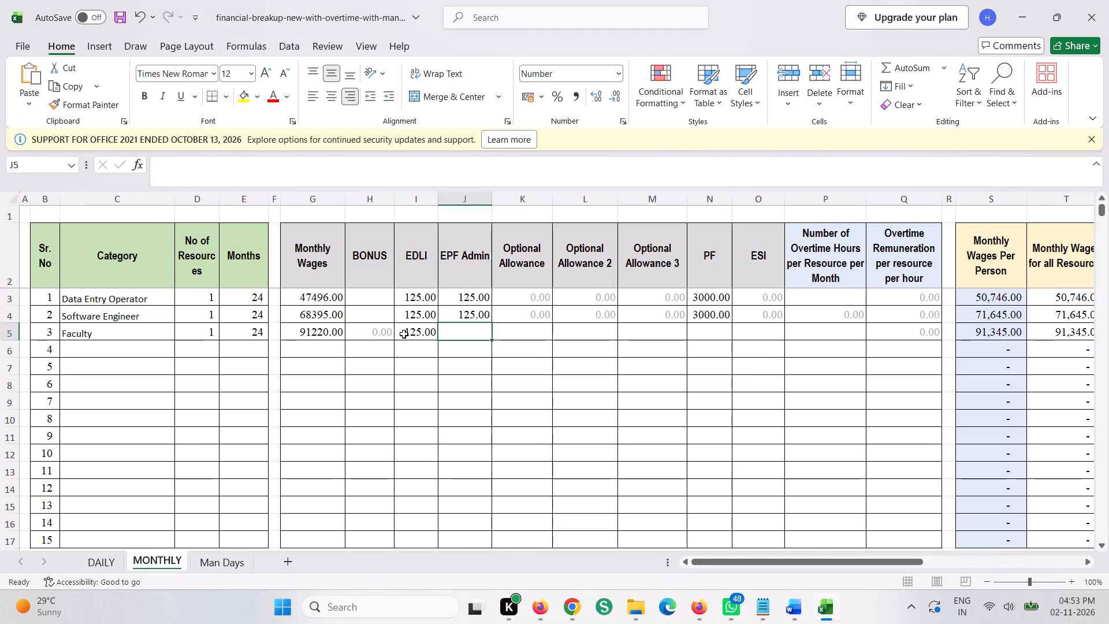
# Set the Faculty row's EPF Admin to 125 and its three optional allowances to 0.
pyautogui.write('125')
pyautogui.press('Tab')
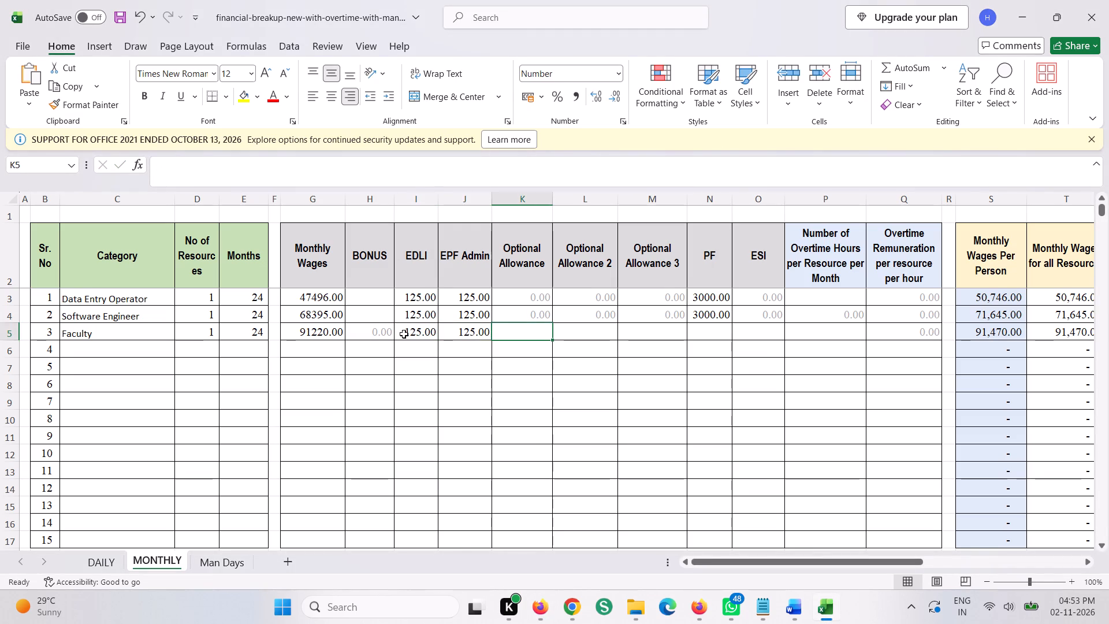
pyautogui.press('0')
pyautogui.press('Tab')
pyautogui.press('0')
pyautogui.press('Tab')
pyautogui.press('0')
pyautogui.press('Tab')
# Set the Faculty row's PF to 3000 and ESI to 0, following the bid PDF.
pyautogui.hotkey('alt', 'Tab')
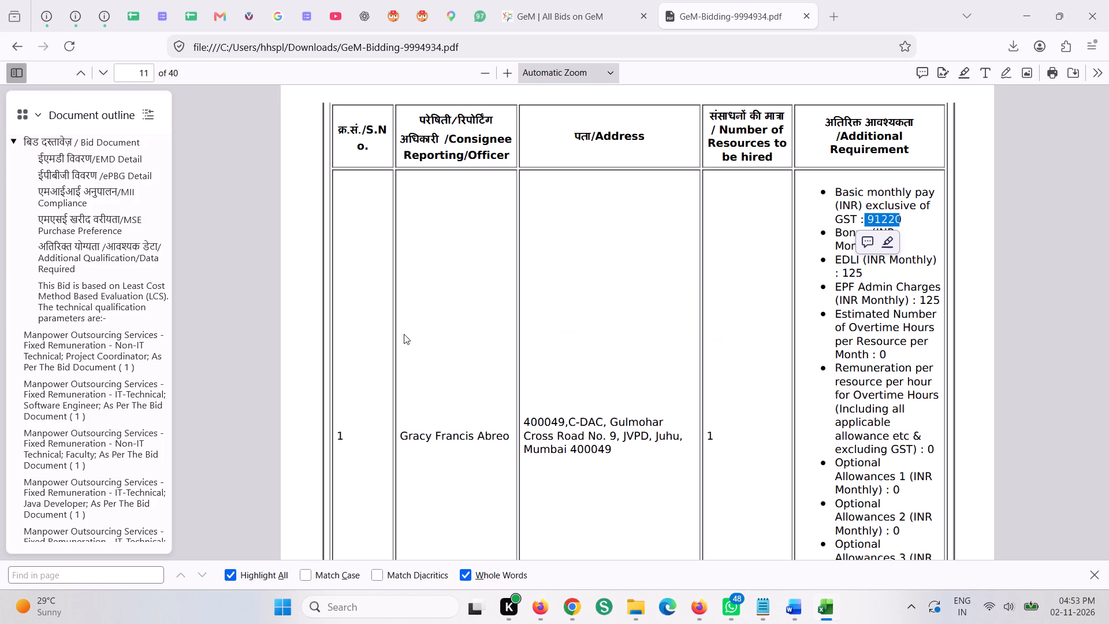
pyautogui.scroll(-1, 871, 352)
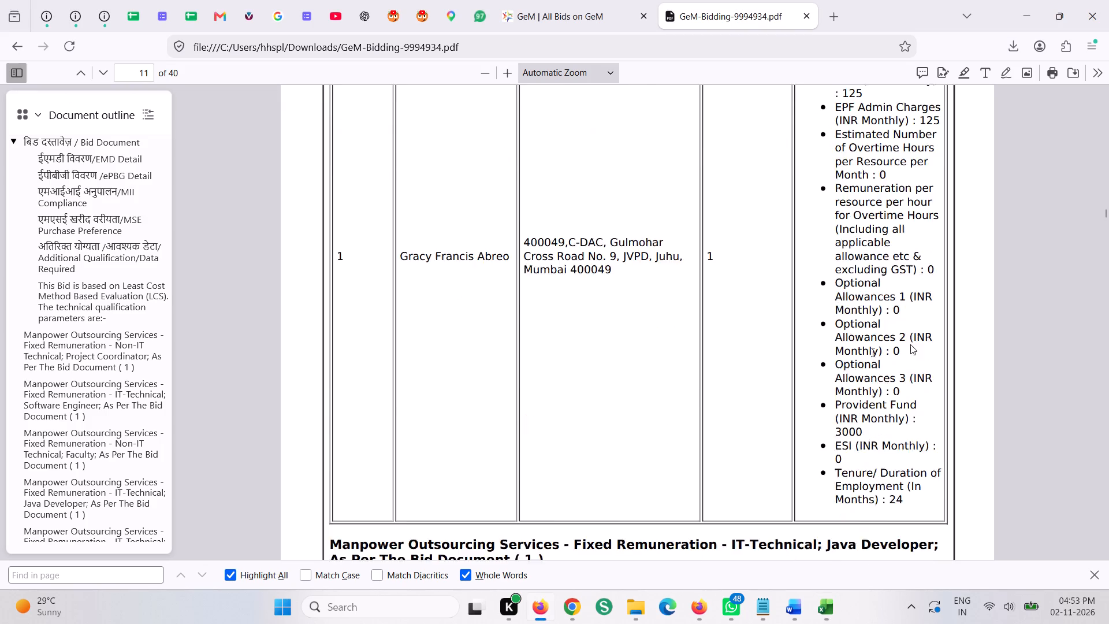
pyautogui.scroll(1, 893, 330)
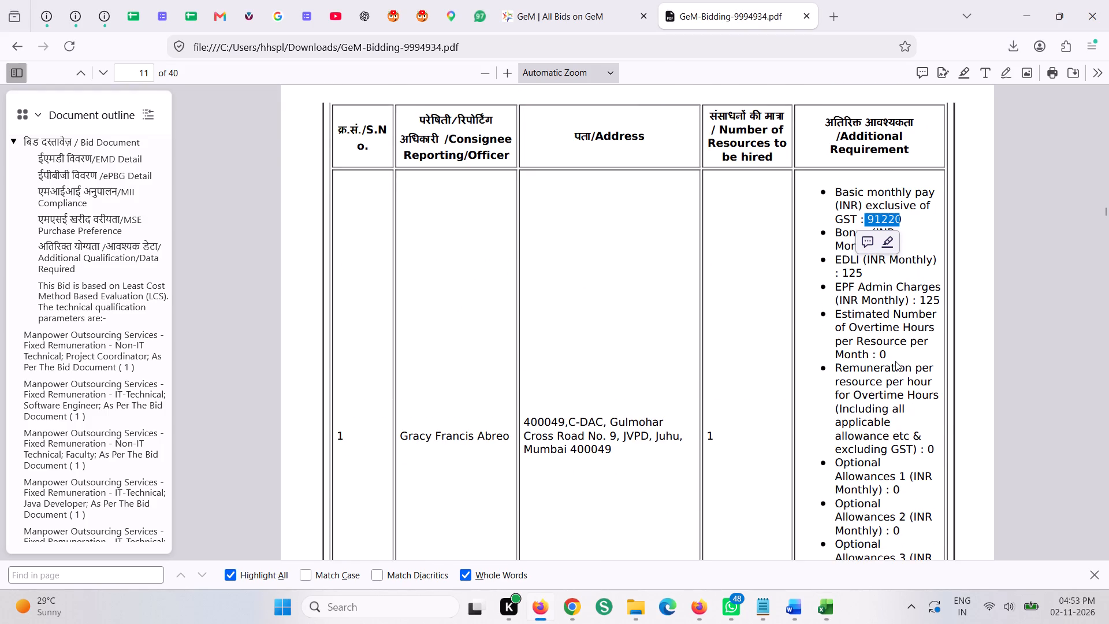
pyautogui.scroll(1, 895, 361)
pyautogui.scroll(-2, 876, 377)
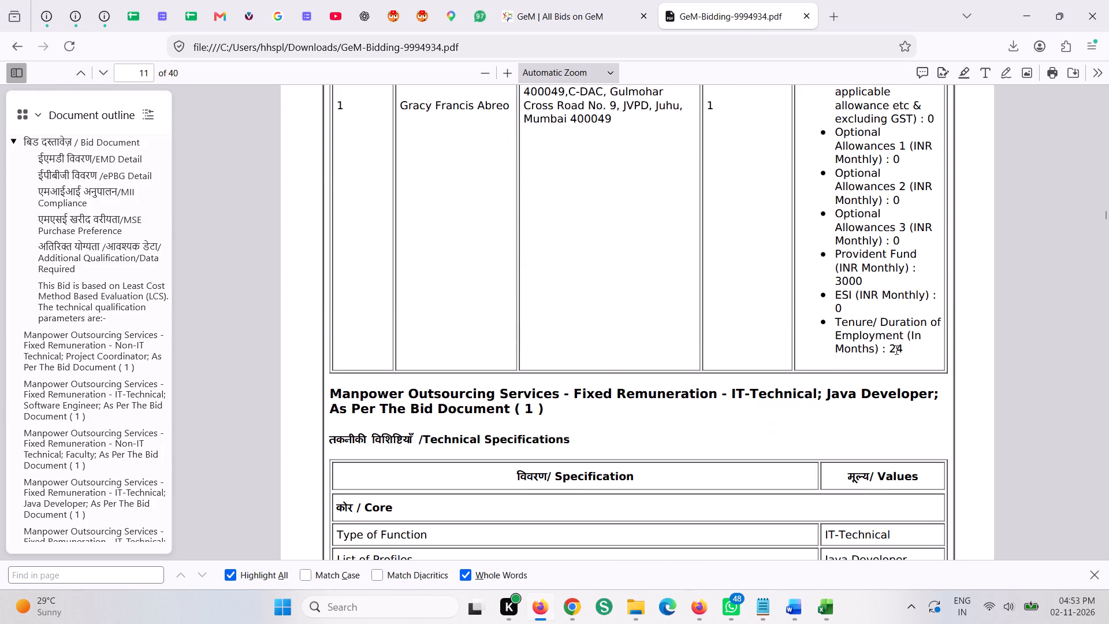
pyautogui.hotkey('alt', 'Tab')
pyautogui.hotkey('alt', 'Tab')
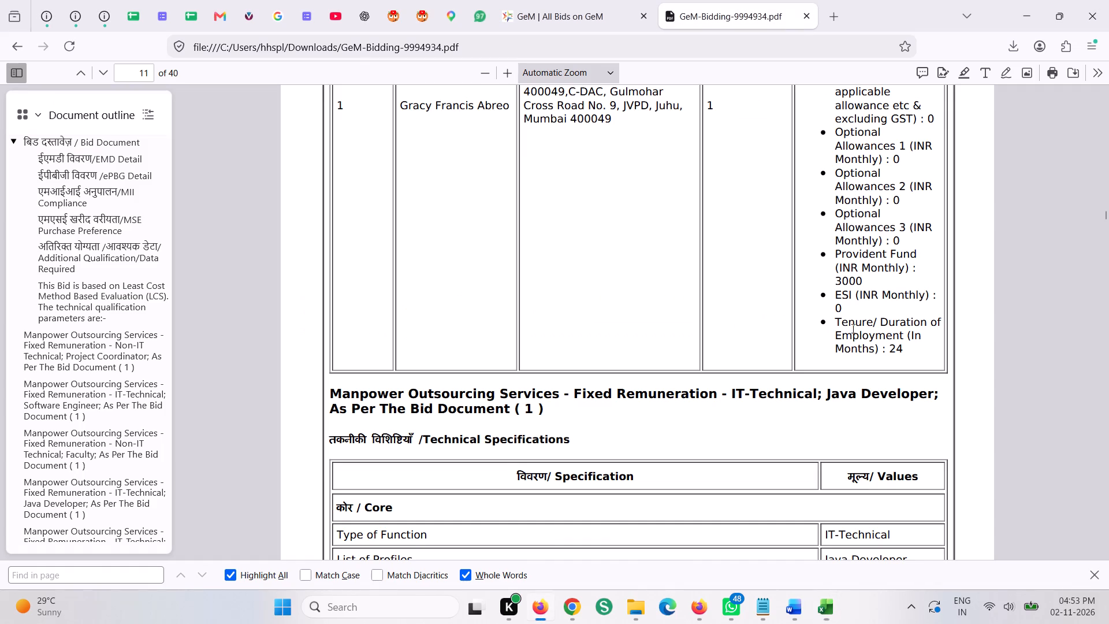
pyautogui.scroll(1, 855, 317)
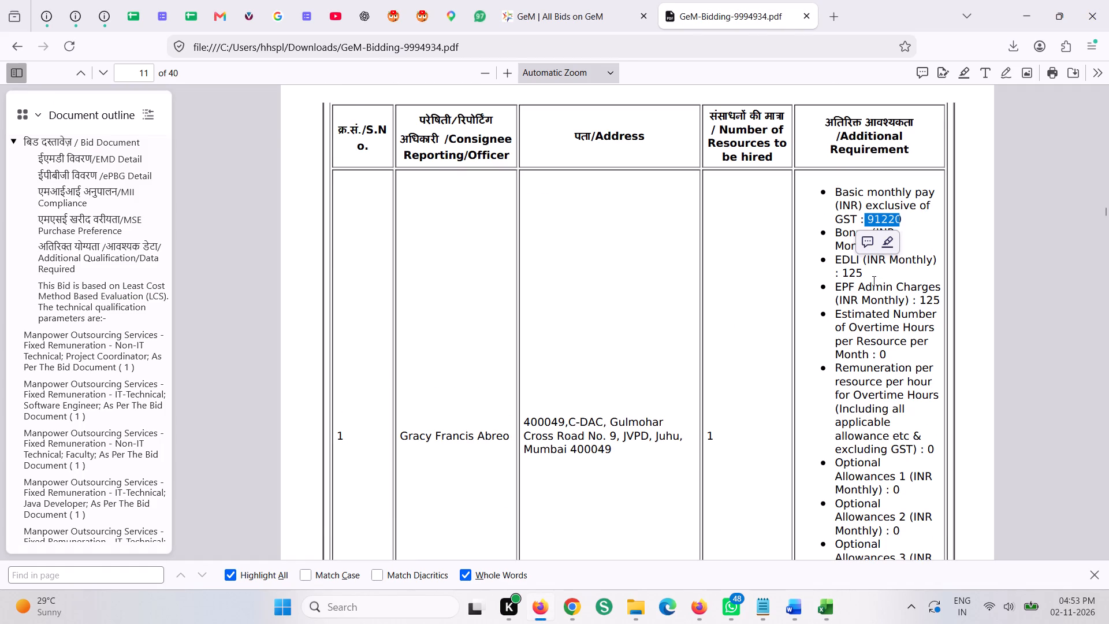
pyautogui.scroll(-1, 898, 418)
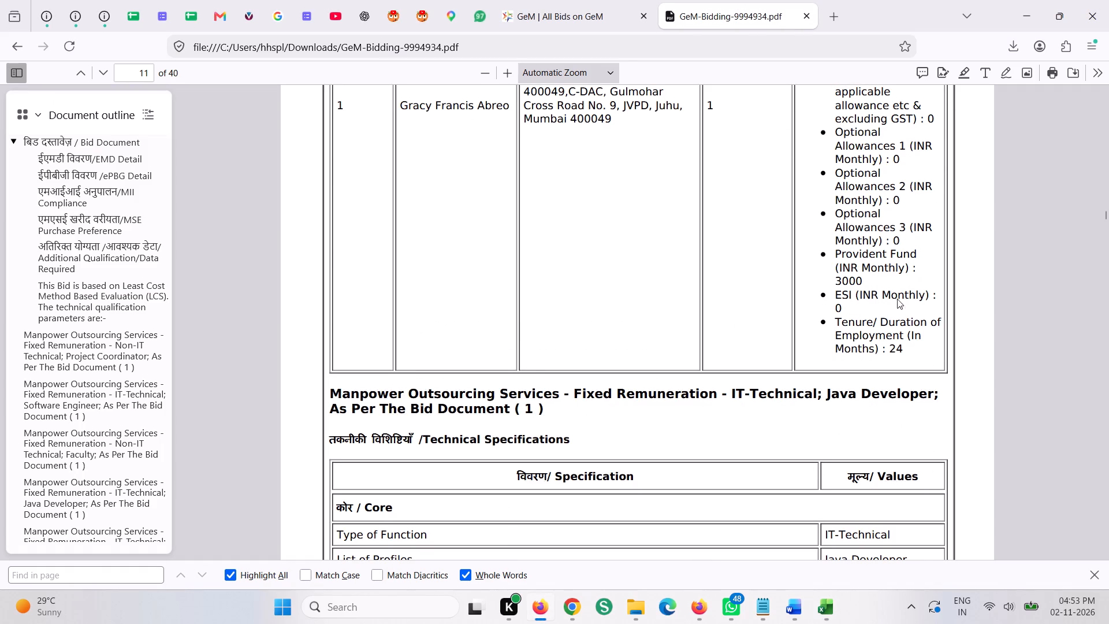
pyautogui.hotkey('alt', 'Tab')
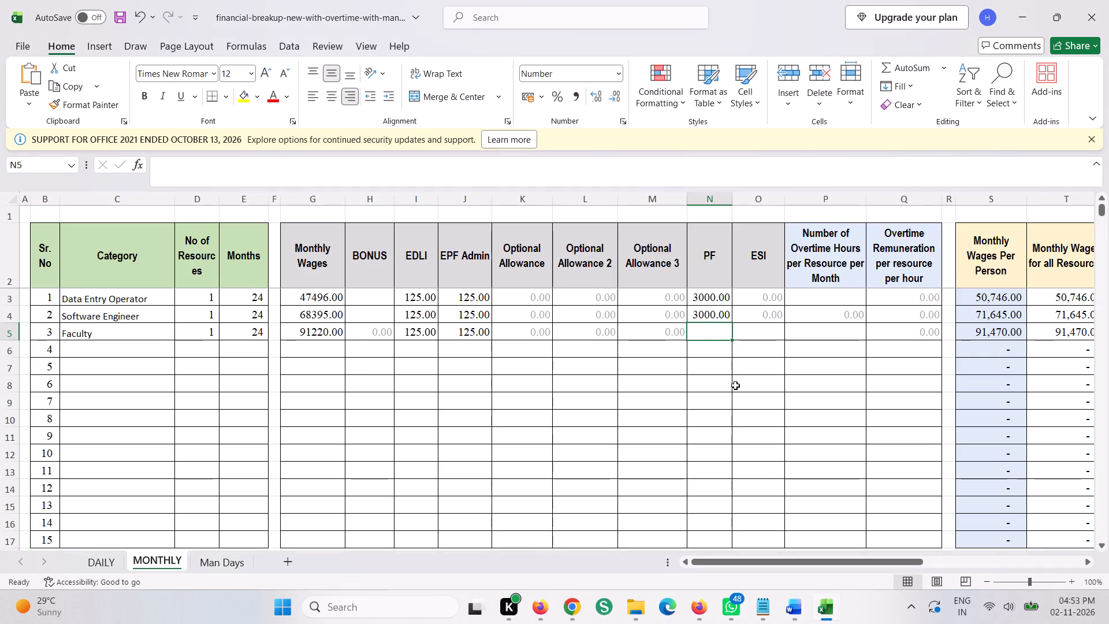
pyautogui.write('3000')
pyautogui.press('Tab')
pyautogui.press('0')
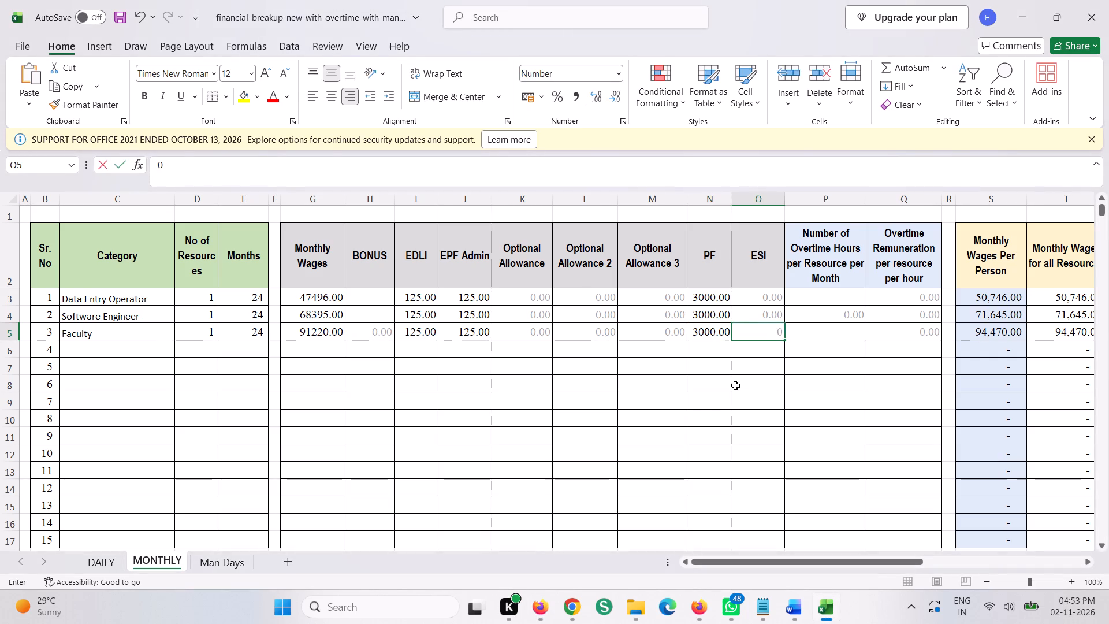
pyautogui.press('Tab')
# Set the Faculty row's overtime hours per month and overtime remuneration per hour to 0.
pyautogui.press('0')
pyautogui.press('Tab')
pyautogui.press('0')
pyautogui.press('Tab')
# Copy the next profile name, Java Developer, from the bid PDF into the Category cell of the fourth row.
pyautogui.hotkey('alt', 'Tab')
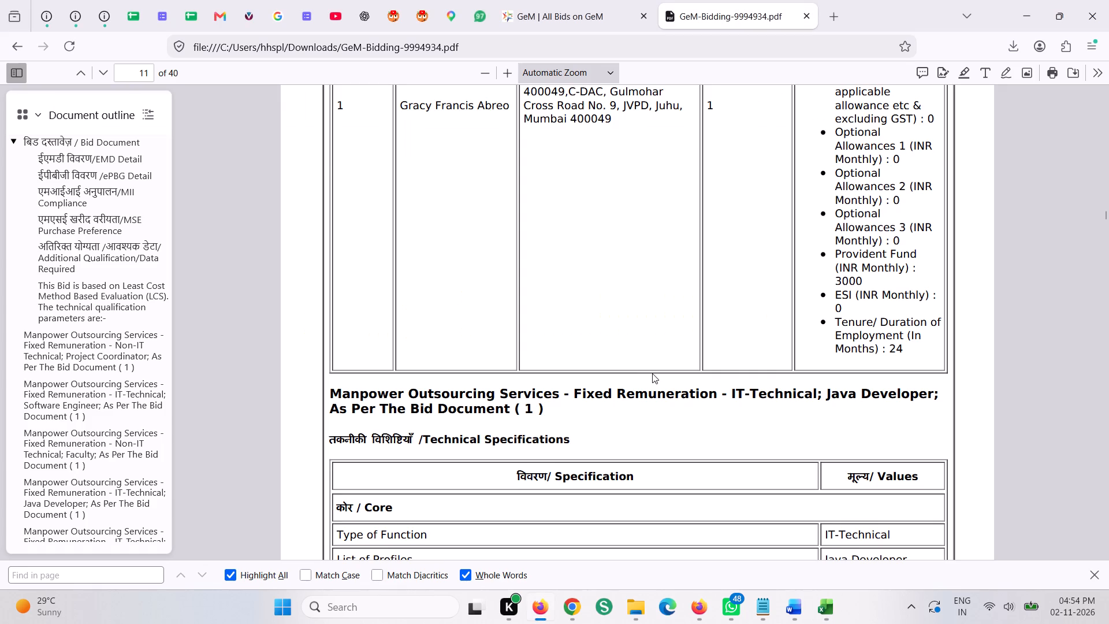
pyautogui.scroll(-4, 652, 373)
pyautogui.scroll(1, 694, 359)
pyautogui.scroll(1, 743, 345)
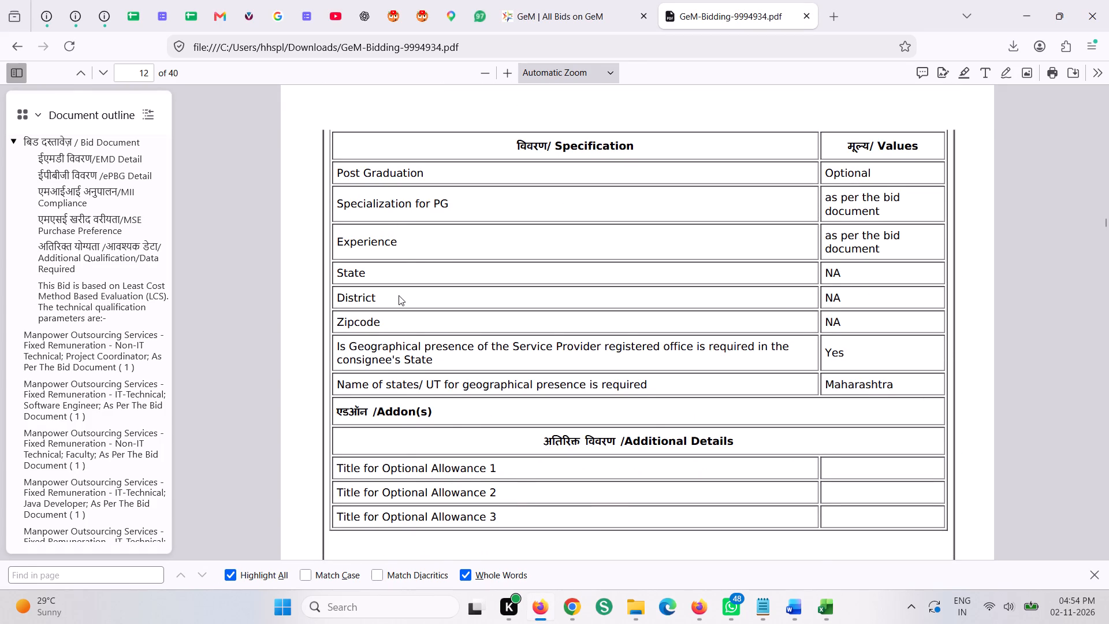
pyautogui.scroll(1, 399, 295)
pyautogui.tripleClick(843, 230)
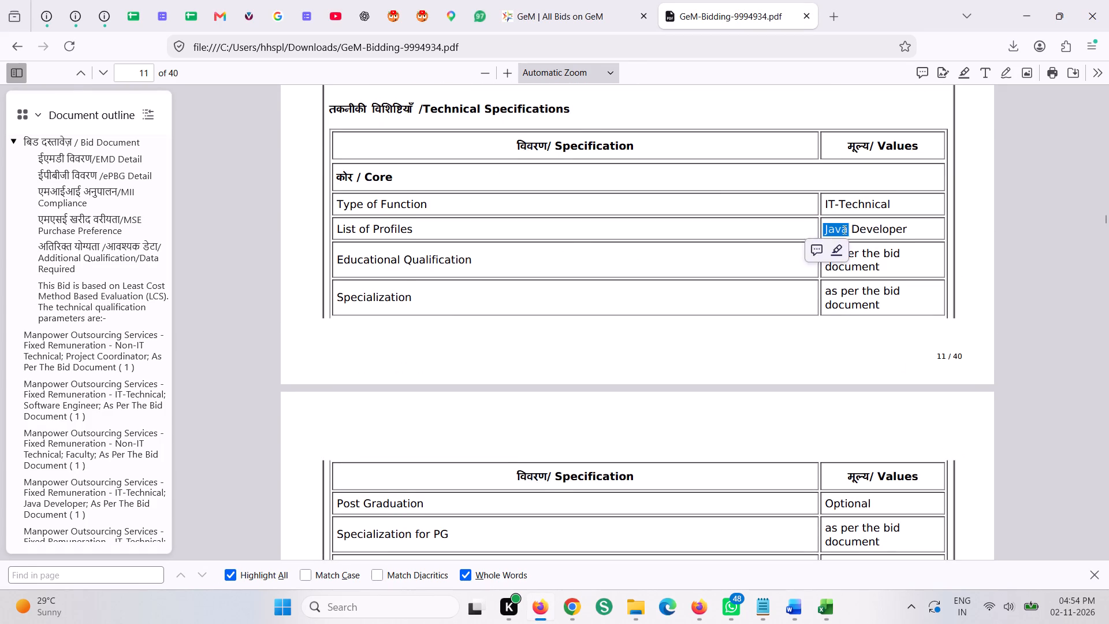
pyautogui.hotkey('ctrl', 'c')
pyautogui.hotkey('ctrl', 'c')
pyautogui.hotkey('alt', 'Tab')
pyautogui.click(91, 353)
pyautogui.hotkey('ctrl', 'v')
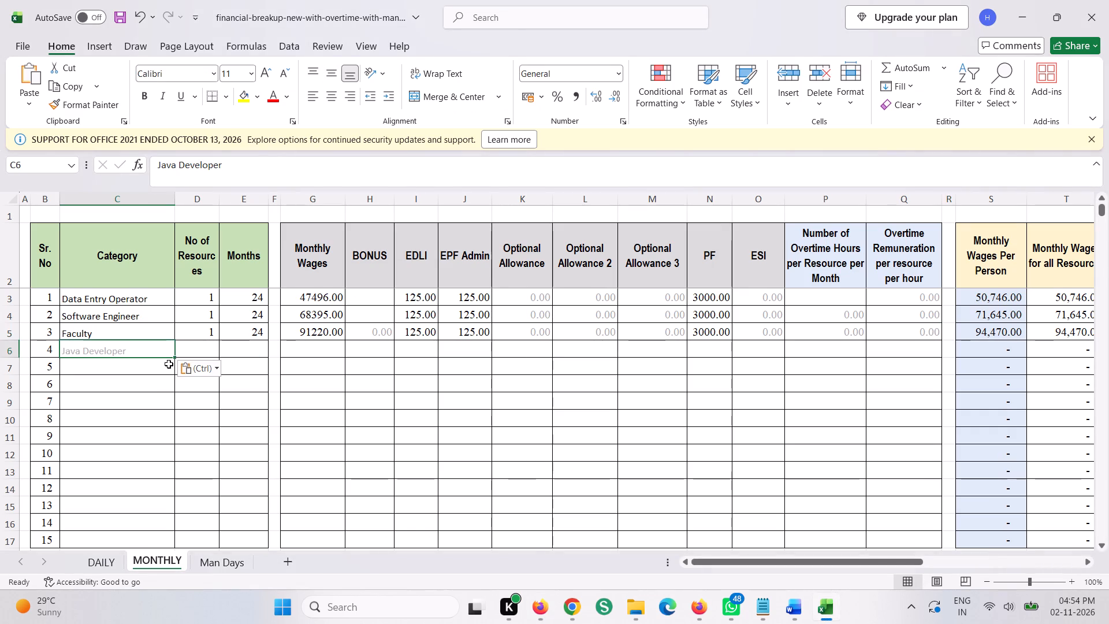
# Set the Java Developer row's number of resources to 1 and months to 24, following the bid PDF.
pyautogui.click(203, 352)
pyautogui.hotkey('alt', 'Tab')
pyautogui.scroll(-2, 719, 406)
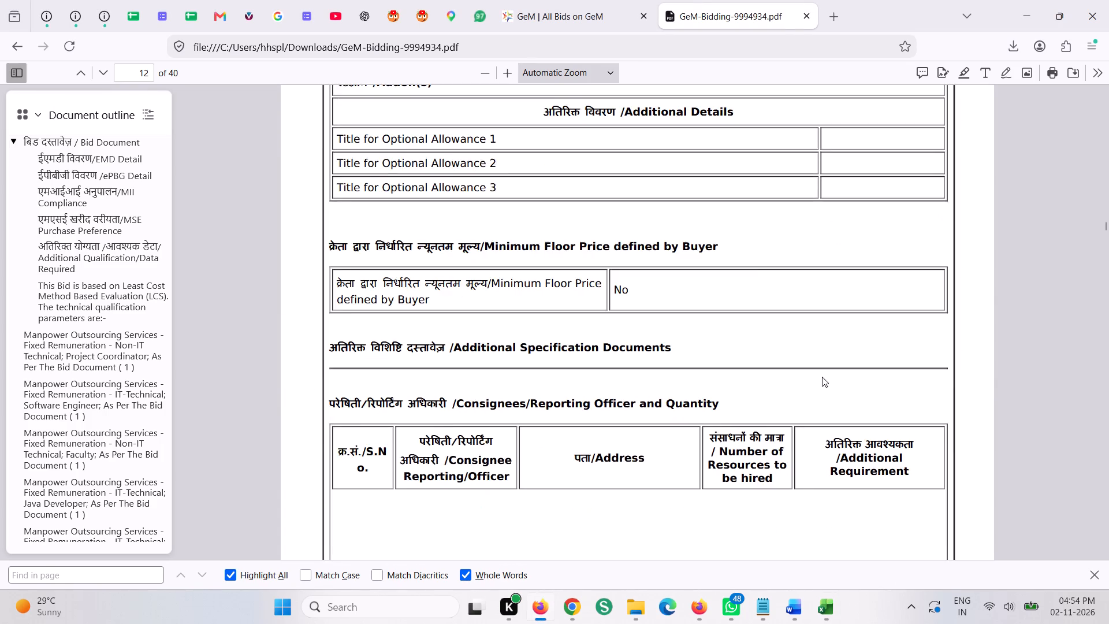
pyautogui.scroll(-3, 805, 376)
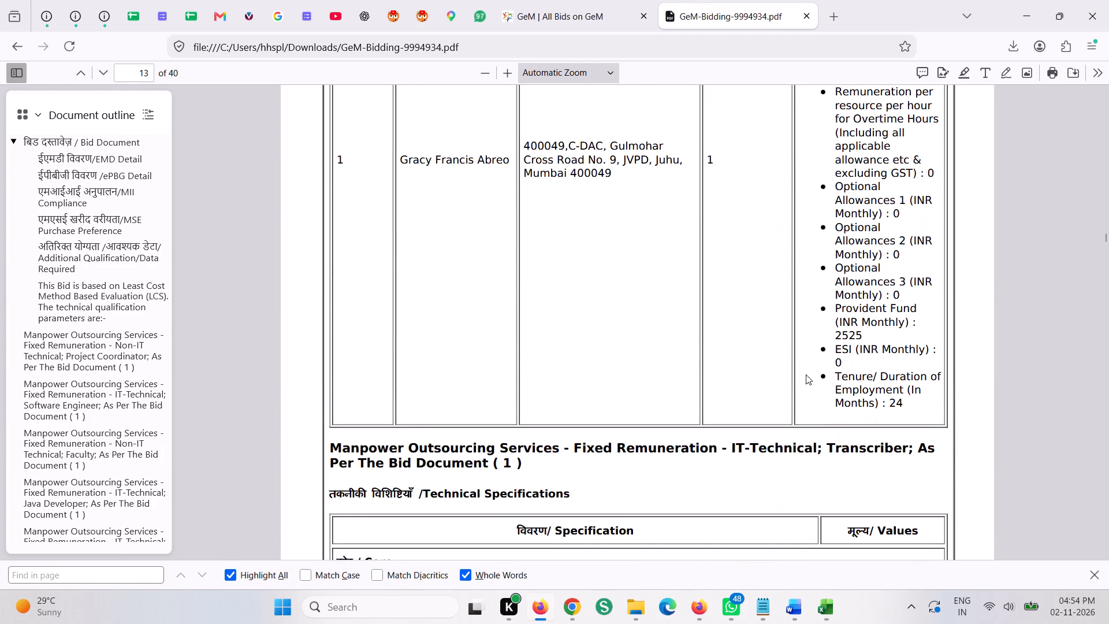
pyautogui.hotkey('alt', 'Tab')
pyautogui.press('1')
pyautogui.press('Tab')
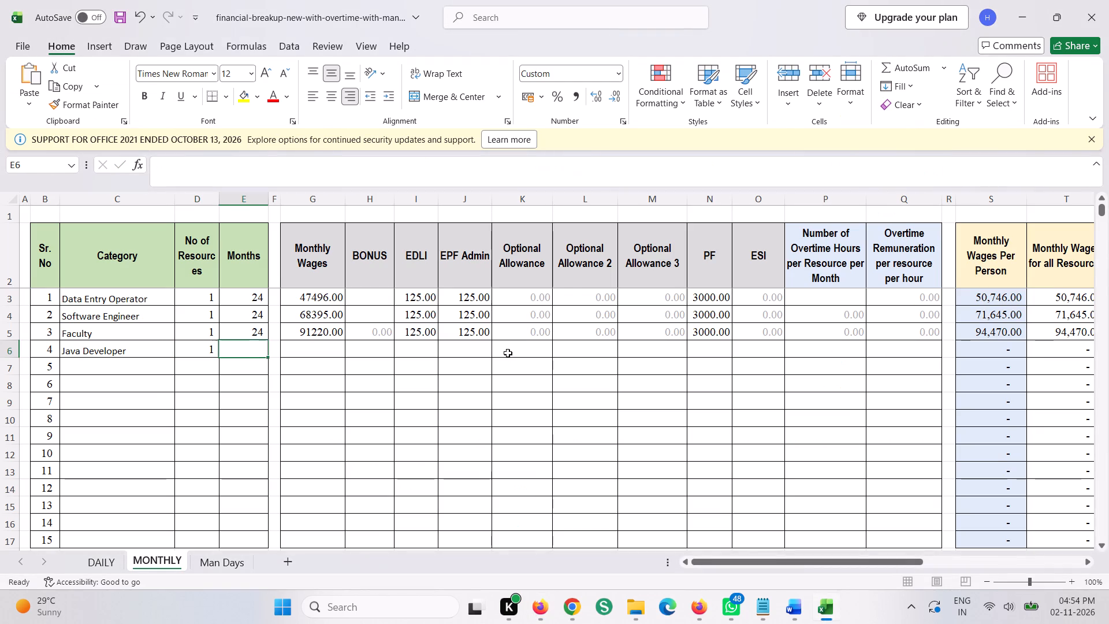
pyautogui.write('24')
pyautogui.press('Tab')
# Copy the Java Developer role's basic monthly pay of 28637 from the bid PDF into the Monthly Wages cell.
pyautogui.hotkey('alt', 'Tab')
pyautogui.scroll(1, 711, 364)
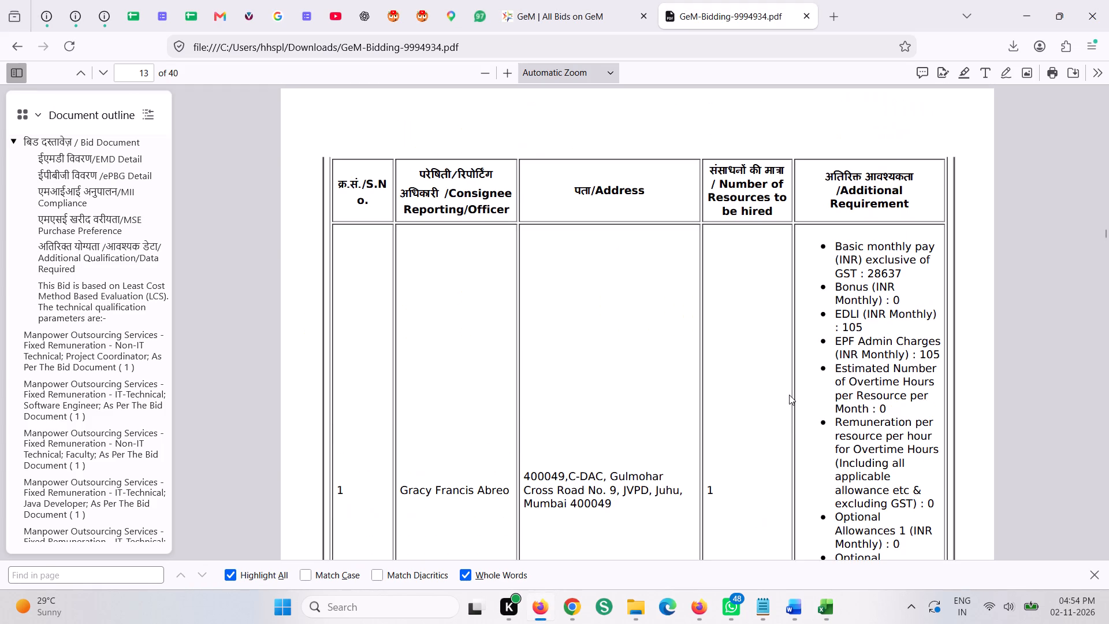
pyautogui.doubleClick(879, 274)
pyautogui.hotkey('ctrl', 'c')
pyautogui.hotkey('ctrl', 'c')
pyautogui.hotkey('alt', 'Tab')
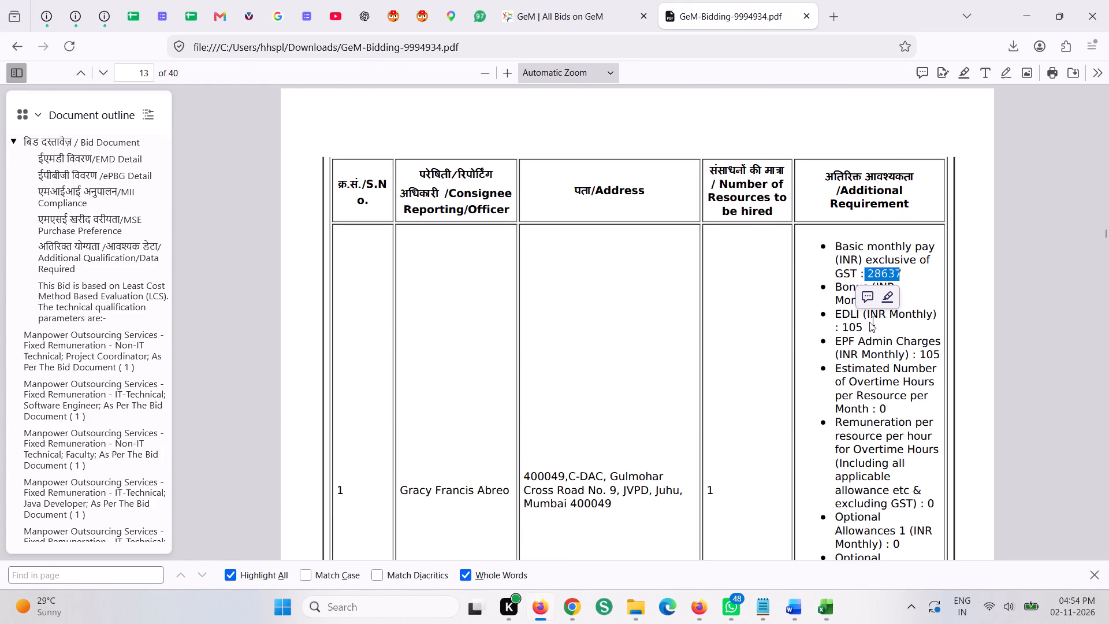
pyautogui.click(329, 350)
pyautogui.hotkey('ctrl', 'v')
# Copy the Java Developer role's EDLI of 105 from the bid PDF into its EDLI cell, leaving the bonus cell blank.
pyautogui.click(367, 348)
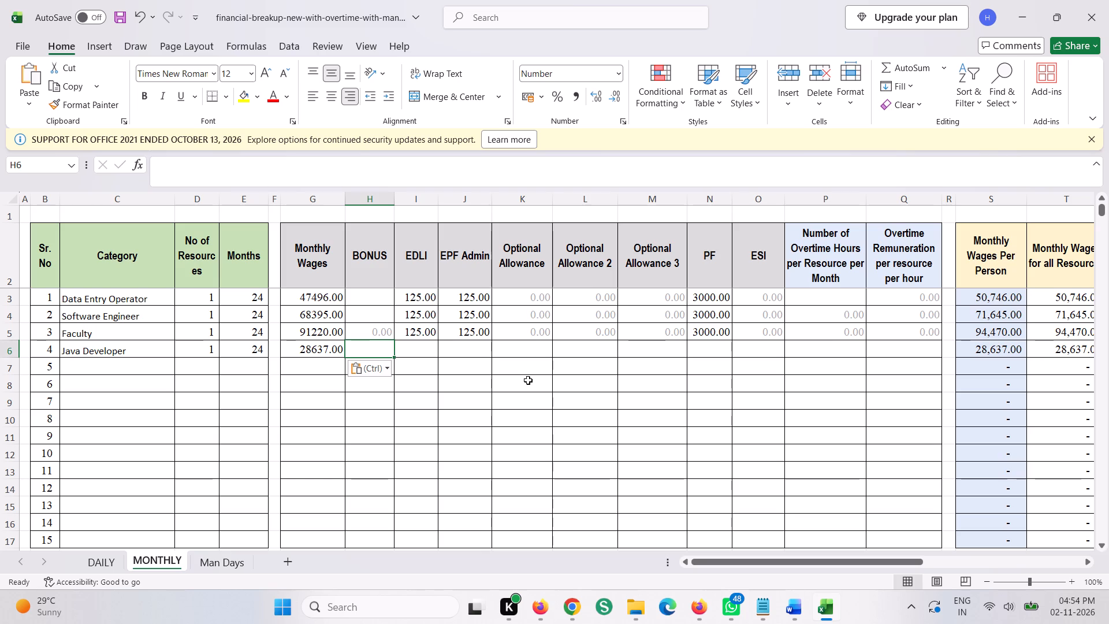
pyautogui.click(416, 347)
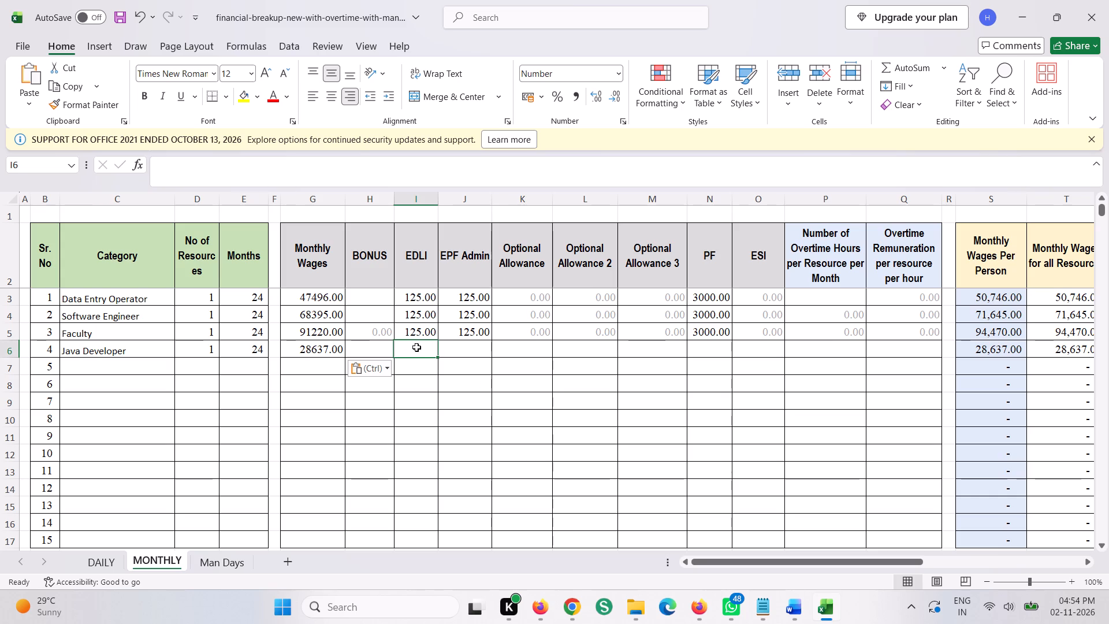
pyautogui.hotkey('alt', 'Tab')
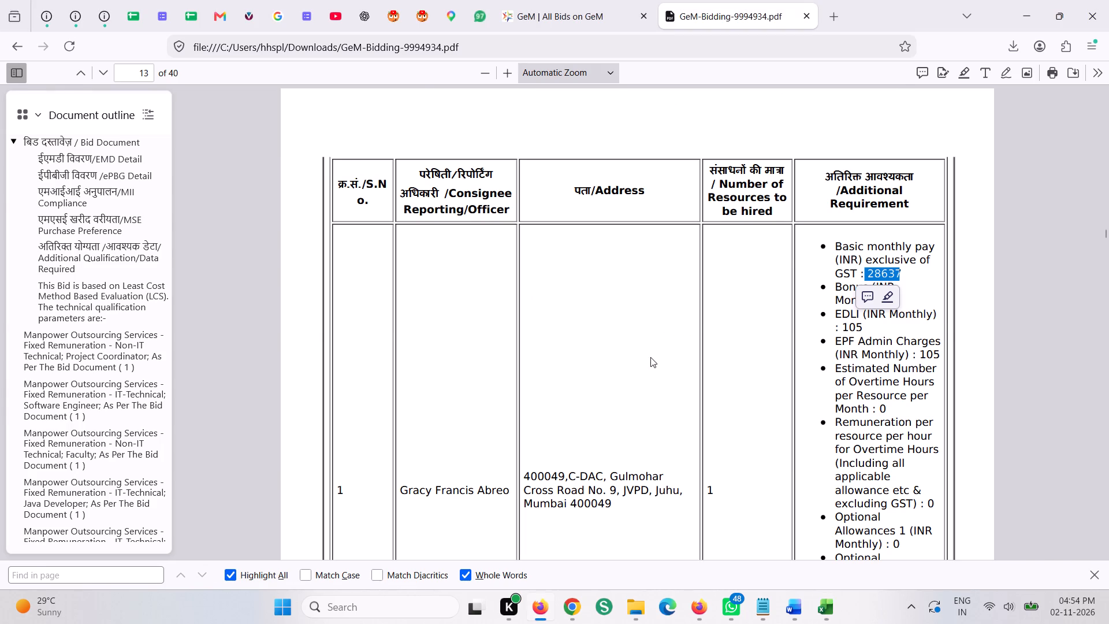
pyautogui.hotkey('alt', 'Tab')
pyautogui.hotkey('alt', 'Tab')
pyautogui.hotkey('alt', 'Tab')
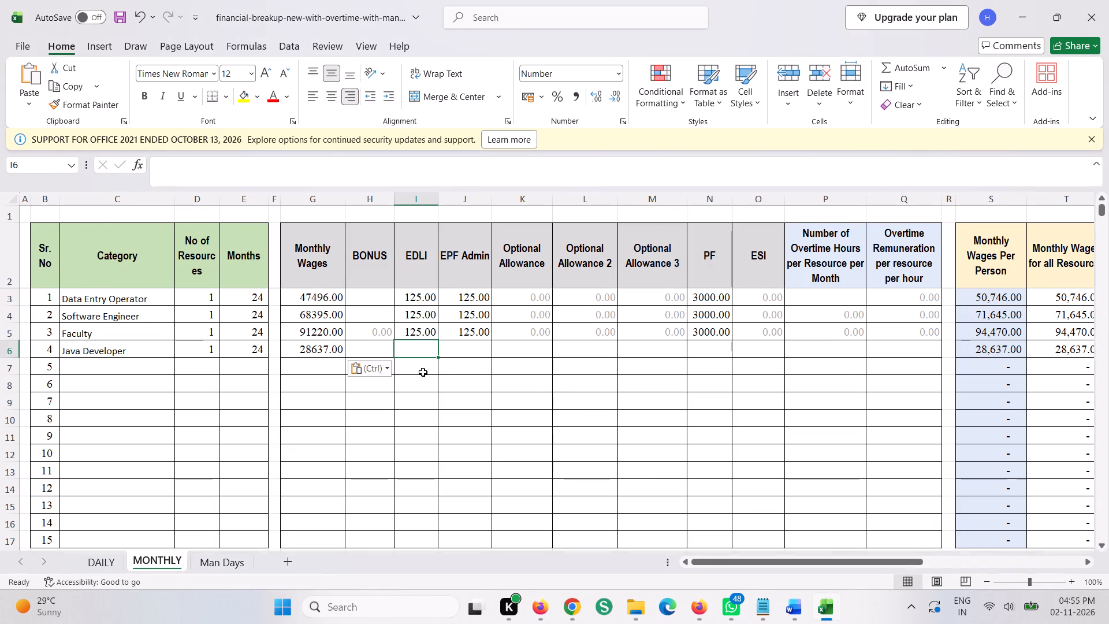
pyautogui.hotkey('alt', 'Tab')
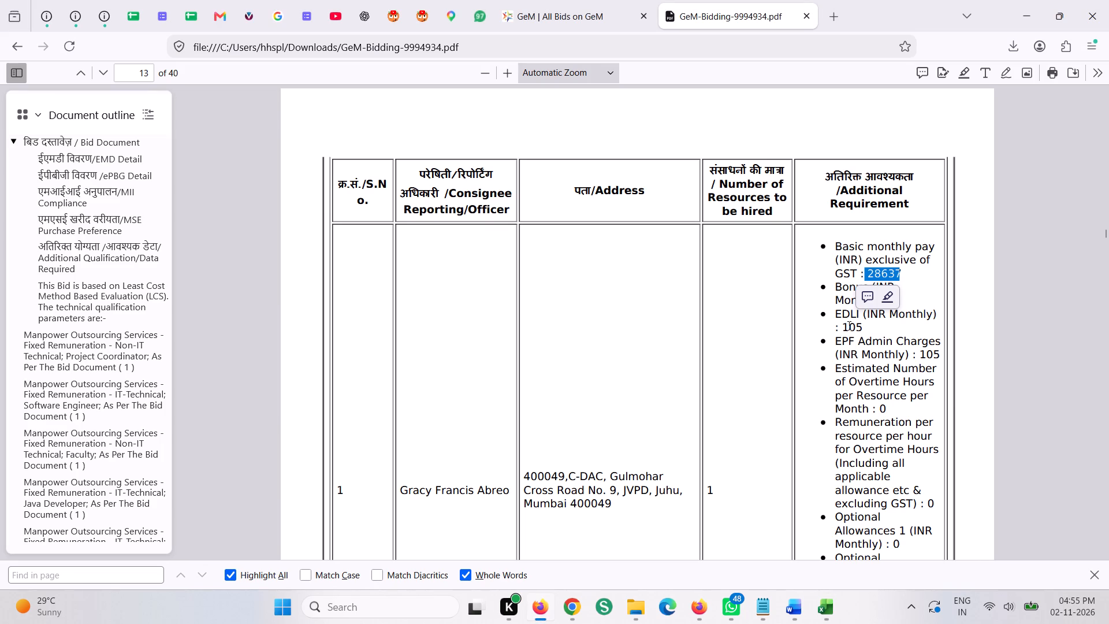
pyautogui.hotkey('alt', 'Tab')
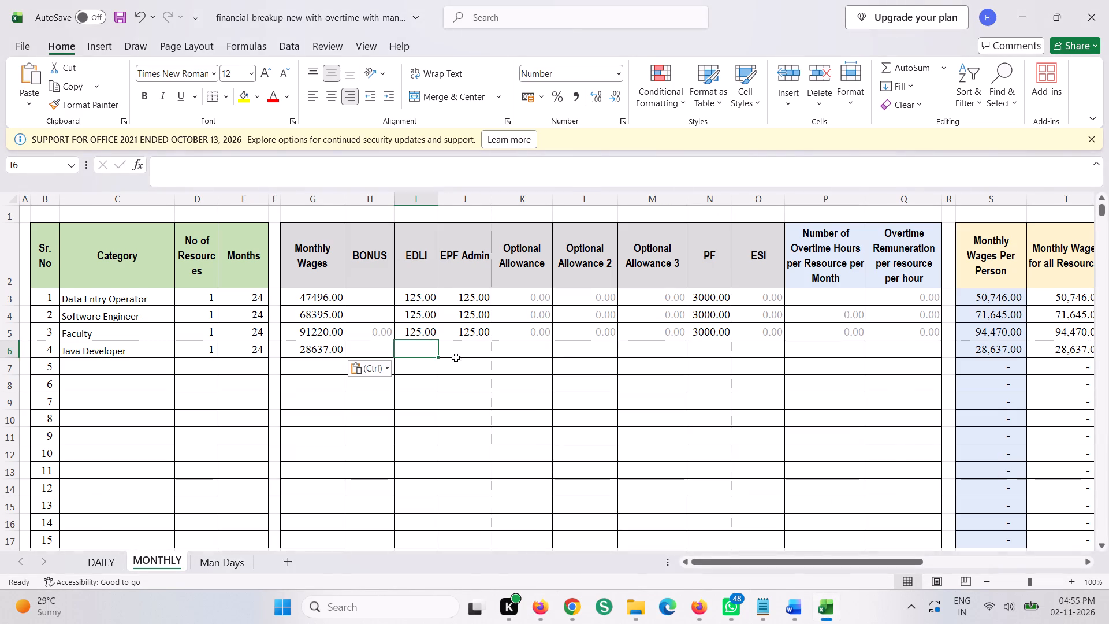
pyautogui.hotkey('alt', 'Tab')
pyautogui.click(849, 346)
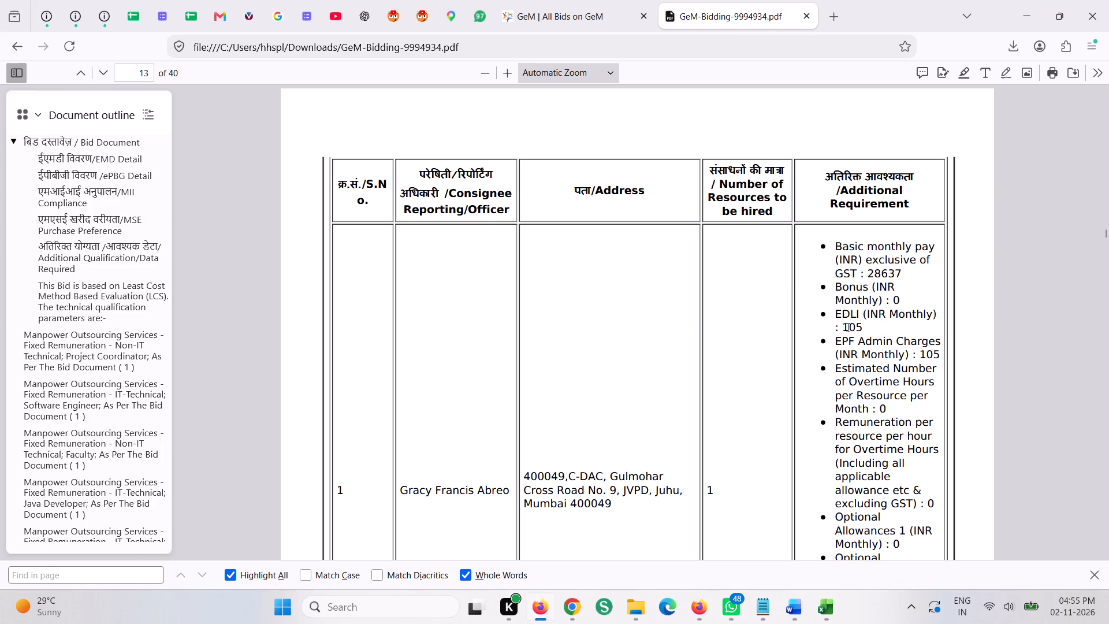
pyautogui.doubleClick(847, 327)
pyautogui.hotkey('ctrl', 'c')
pyautogui.hotkey('ctrl', 'c')
pyautogui.hotkey('alt', 'Tab')
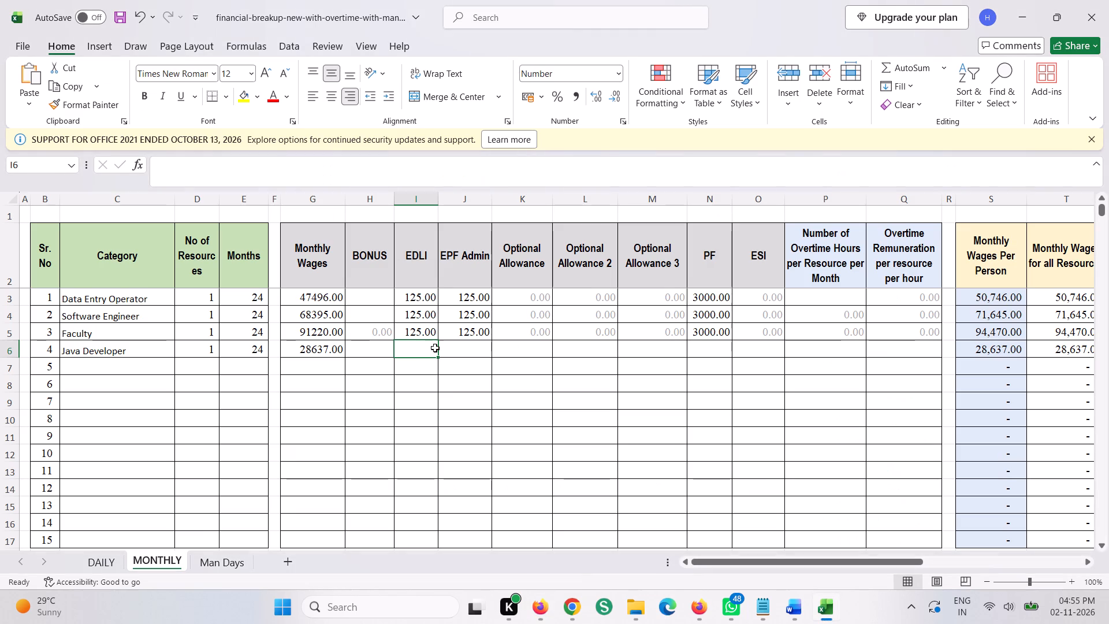
pyautogui.hotkey('ctrl', 'v')
# Set the Java Developer row's EPF Admin to 105, following the bid PDF.
pyautogui.click(468, 347)
pyautogui.hotkey('alt', 'Tab')
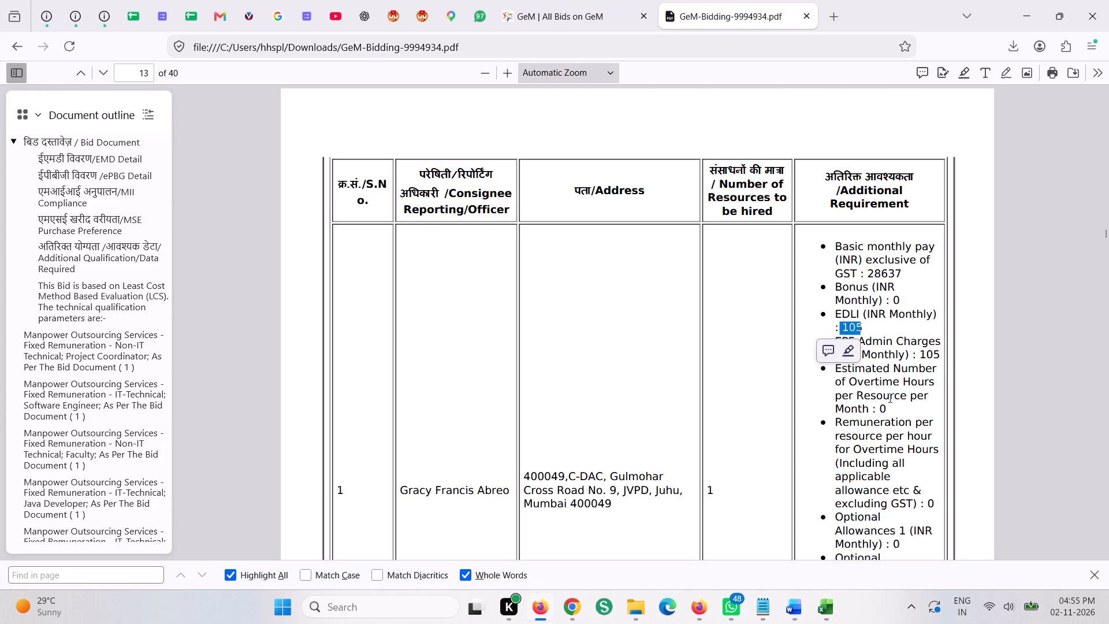
pyautogui.hotkey('alt', 'Tab')
pyautogui.write('105')
pyautogui.press('Tab')
# Copy the EPF Admin charge of 105 from the bid PDF into the Java Developer row's first Optional Allowance cell.
pyautogui.hotkey('alt', 'Tab')
pyautogui.click(922, 353)
pyautogui.moveTo(923, 353); pyautogui.dragTo(941, 355)
pyautogui.hotkey('ctrl', 'c')
pyautogui.hotkey('ctrl', 'c')
pyautogui.hotkey('ctrl', 'c')
pyautogui.hotkey('ctrl', 'c')
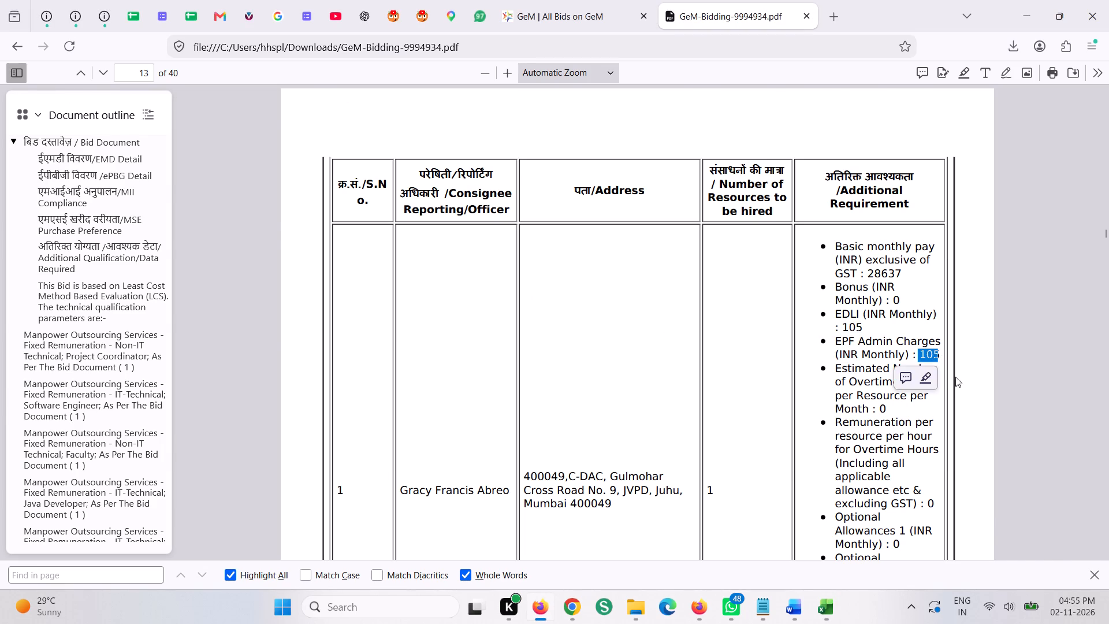
pyautogui.hotkey('alt', 'Tab')
pyautogui.hotkey('ctrl', 'v')
# Clear the Java Developer row's first Optional Allowance and set all three of its optional allowances to 0, following the bid PDF.
pyautogui.click(588, 342)
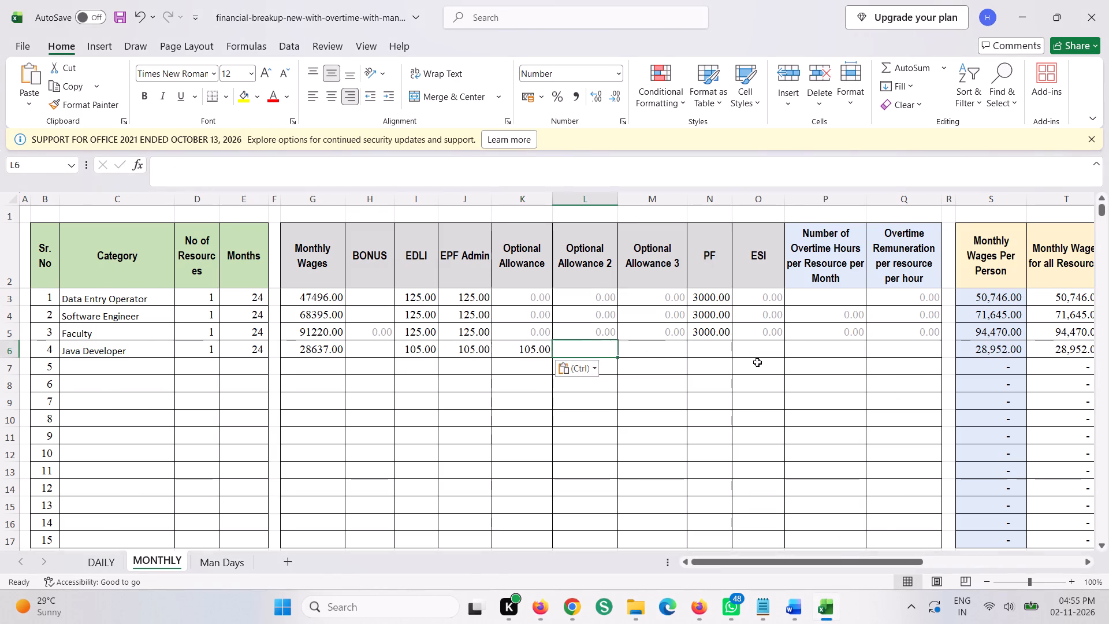
pyautogui.hotkey('alt', 'Tab')
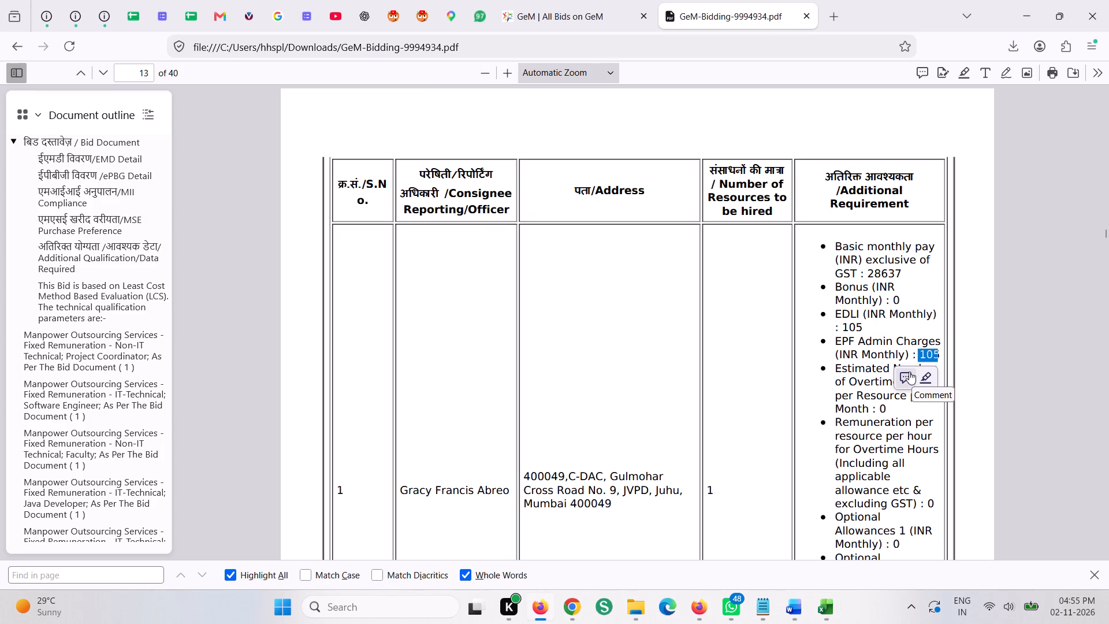
pyautogui.click(840, 374)
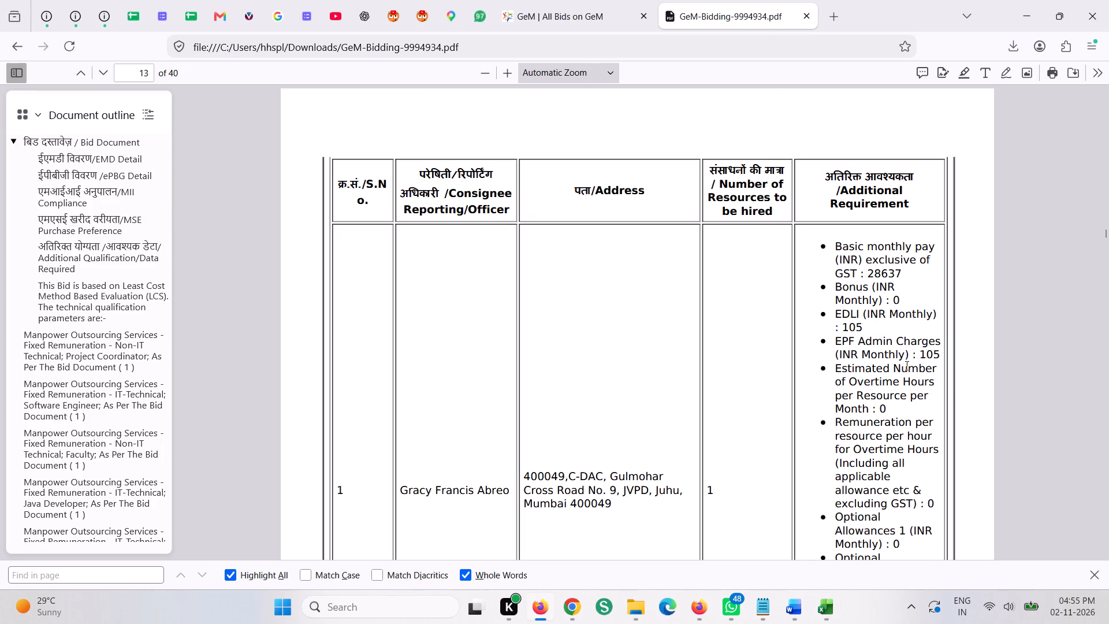
pyautogui.hotkey('alt', 'Tab')
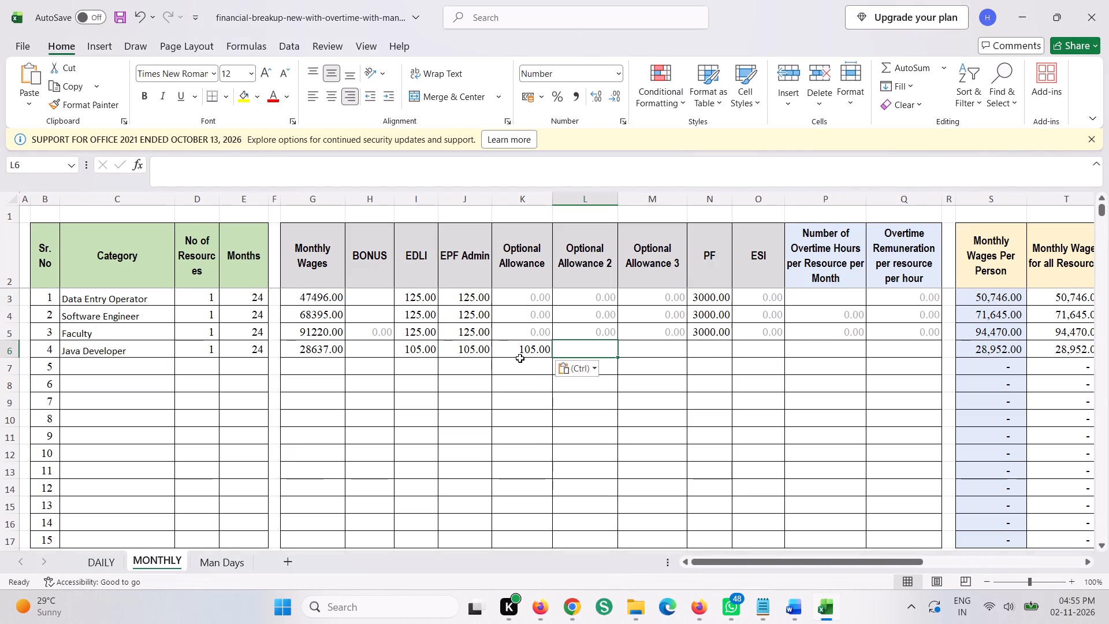
pyautogui.click(533, 347)
pyautogui.press('BackSpace')
pyautogui.hotkey('alt', 'Tab')
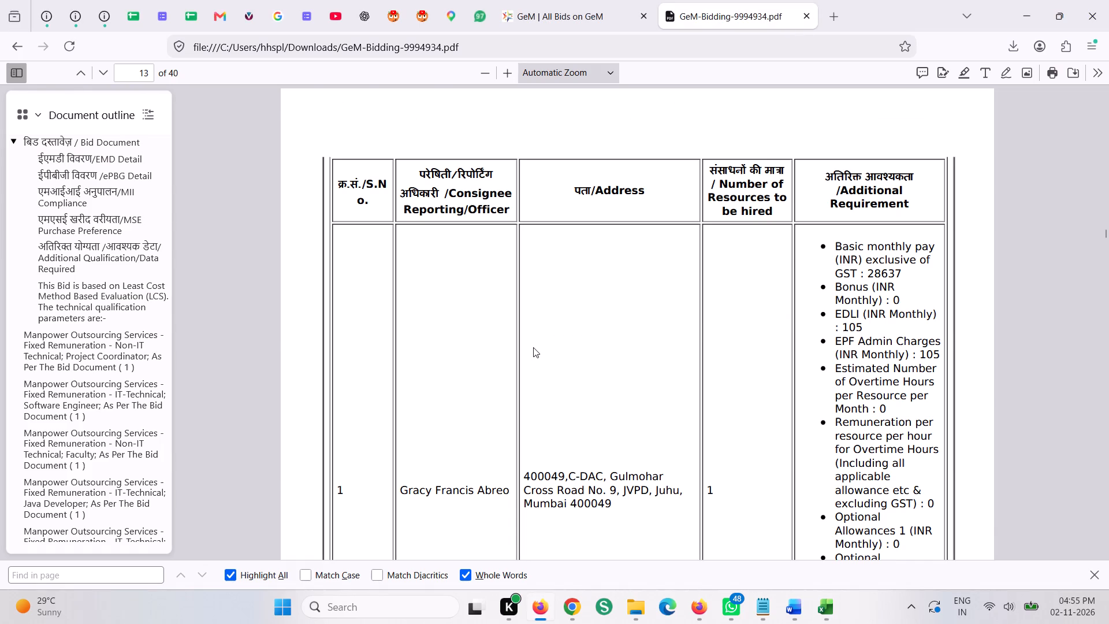
pyautogui.hotkey('alt', 'Tab')
pyautogui.press('0')
pyautogui.press('Tab')
pyautogui.press('0')
pyautogui.press('Tab')
pyautogui.press('0')
pyautogui.press('Tab')
# Copy the Java Developer role's Provident Fund amount of 2525 from the bid PDF into its PF cell.
pyautogui.hotkey('alt', 'Tab')
pyautogui.scroll(-1, 692, 358)
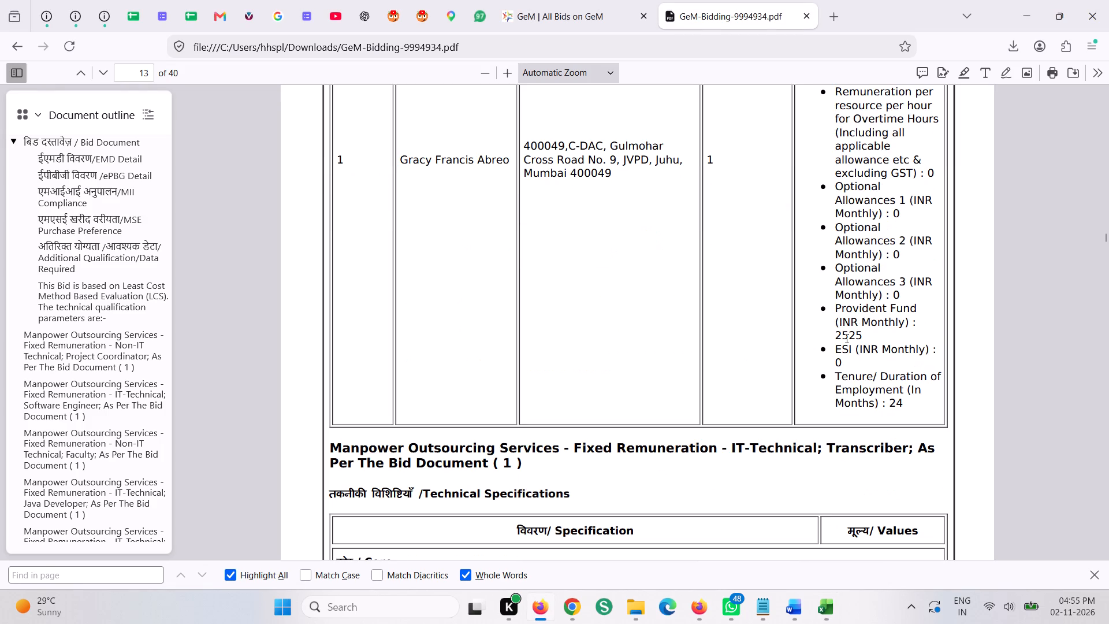
pyautogui.tripleClick(847, 335)
pyautogui.hotkey('ctrl', 'c')
pyautogui.hotkey('ctrl', 'c')
pyautogui.hotkey('alt', 'Tab')
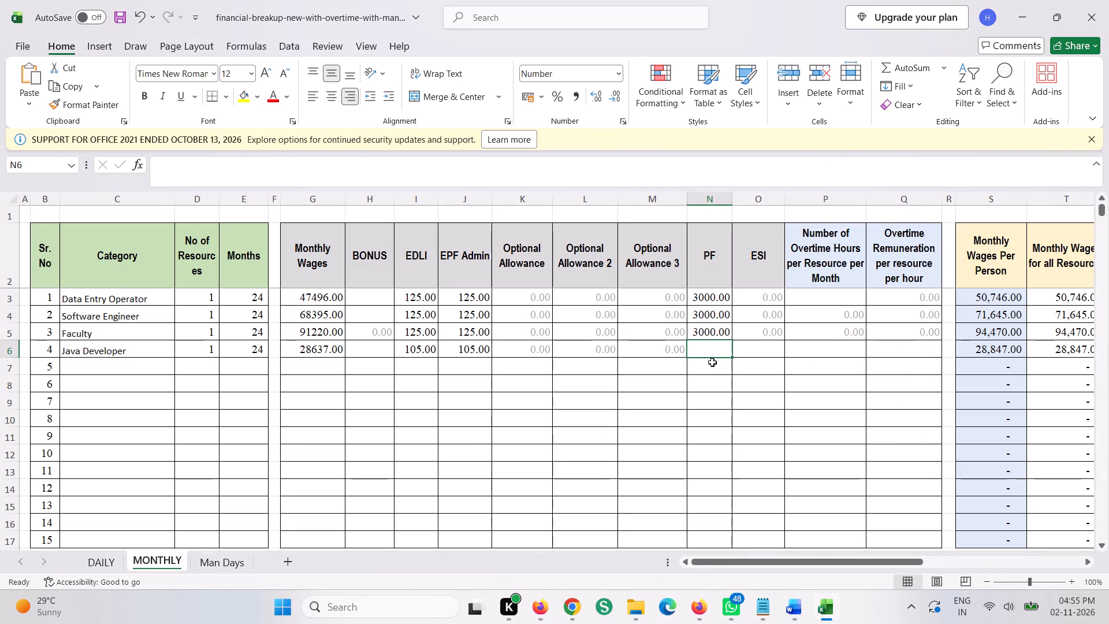
pyautogui.hotkey('ctrl', 'v')
# Set the Java Developer row's ESI, monthly overtime hours and overtime remuneration per hour to 0.
pyautogui.click(771, 351)
pyautogui.press('0')
pyautogui.press('Tab')
pyautogui.press('0')
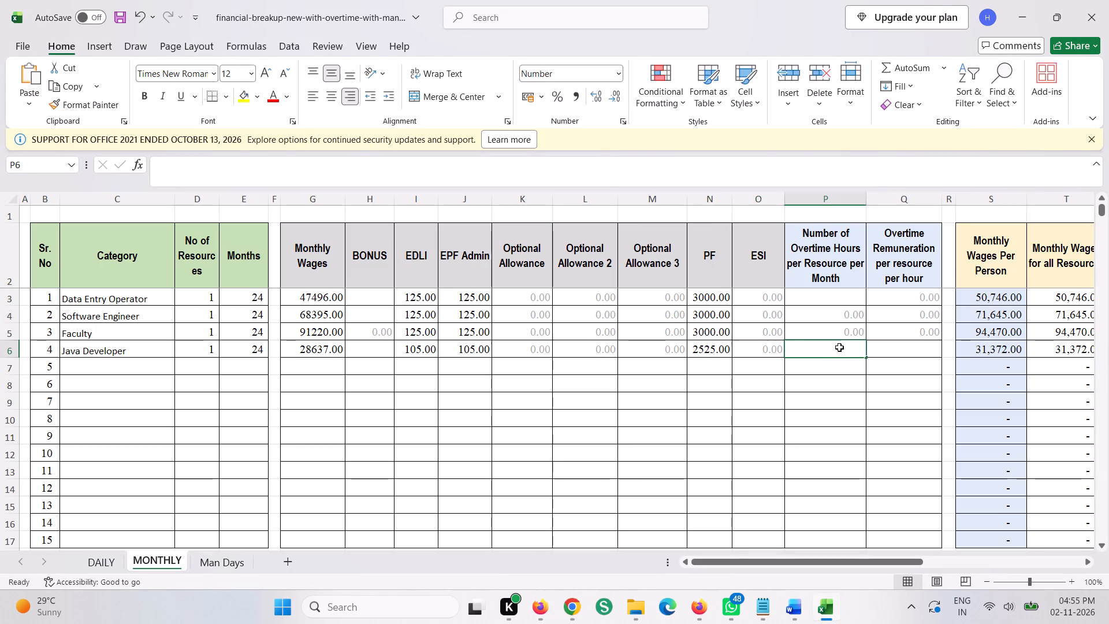
pyautogui.press('Tab')
pyautogui.press('0')
pyautogui.press('Tab')
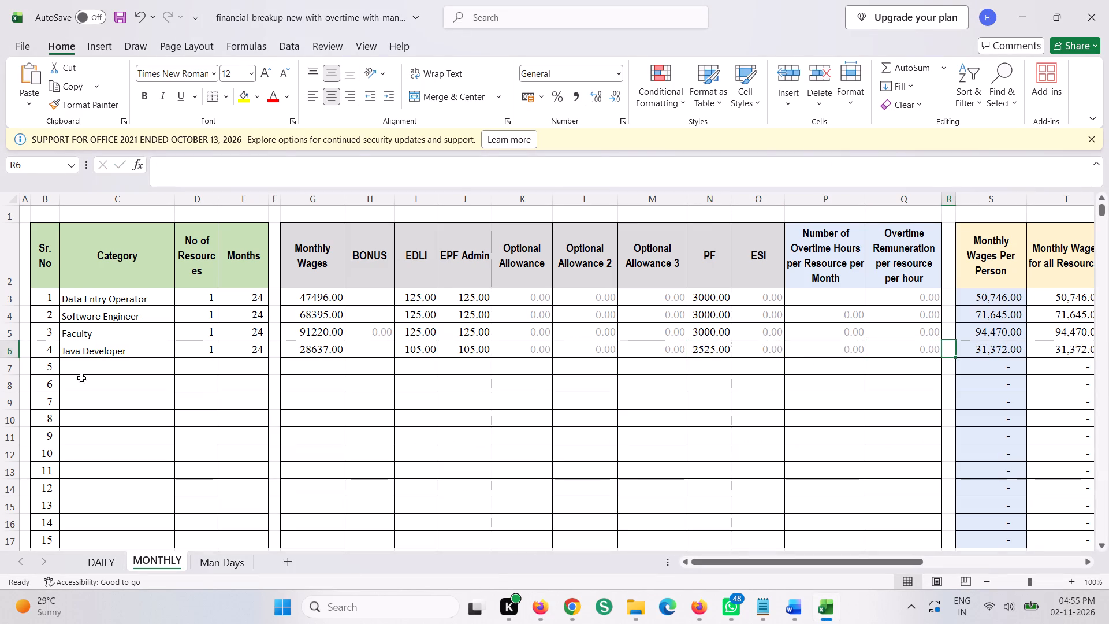
# Copy the profile name Transcriber from the bid PDF into the Category cell of serial number 5.
pyautogui.click(87, 372)
pyautogui.press('Tab')
pyautogui.click(123, 372)
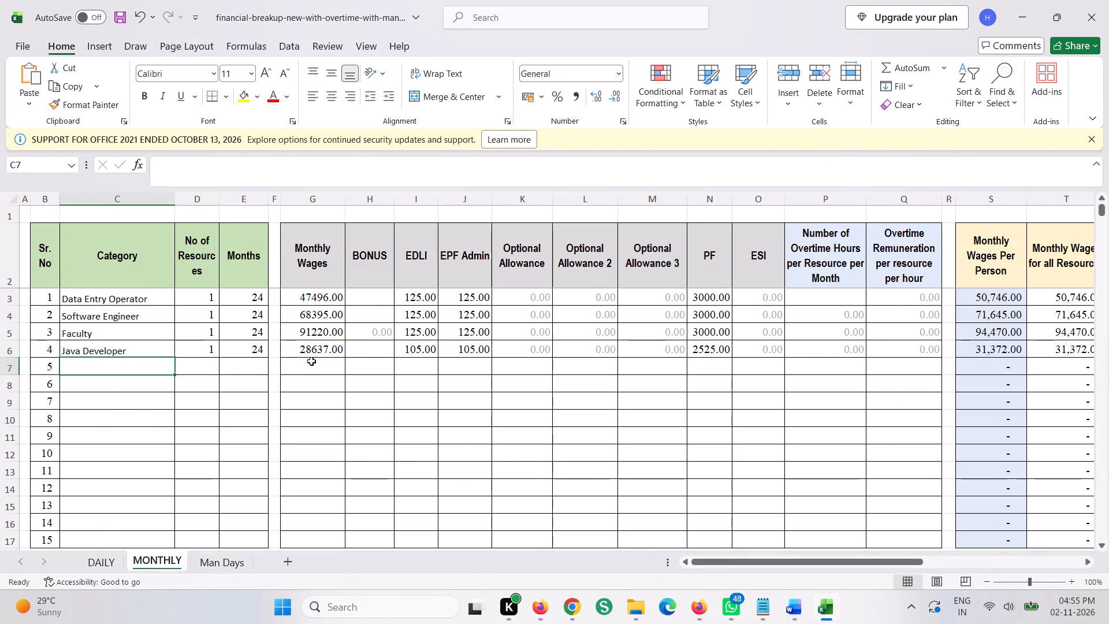
pyautogui.hotkey('alt', 'Tab')
pyautogui.scroll(-3, 684, 352)
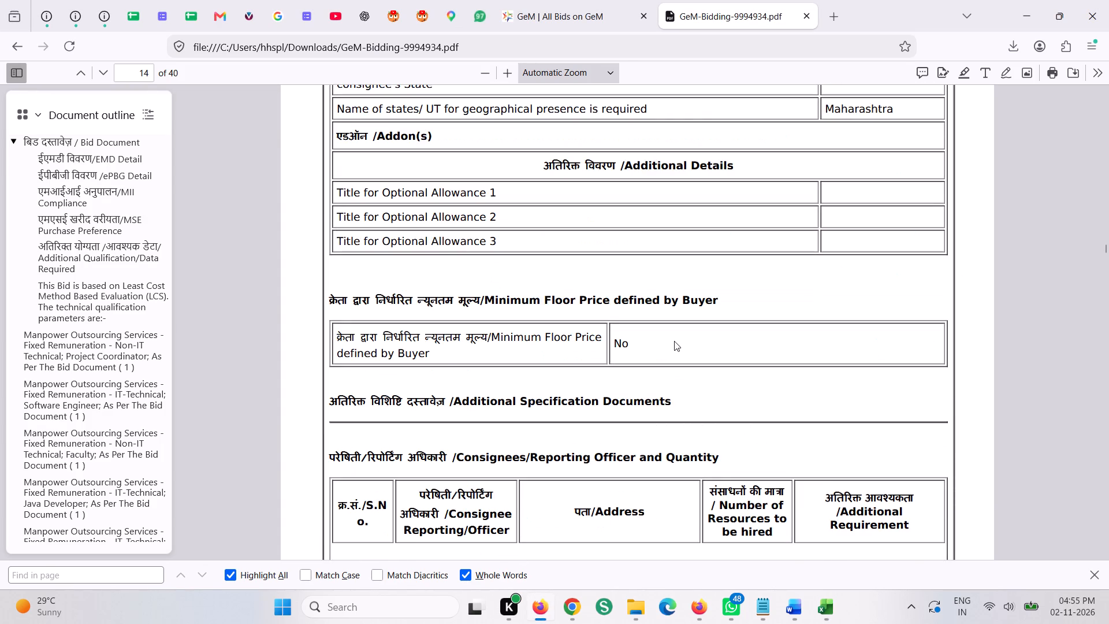
pyautogui.scroll(1, 674, 346)
pyautogui.scroll(-2, 708, 346)
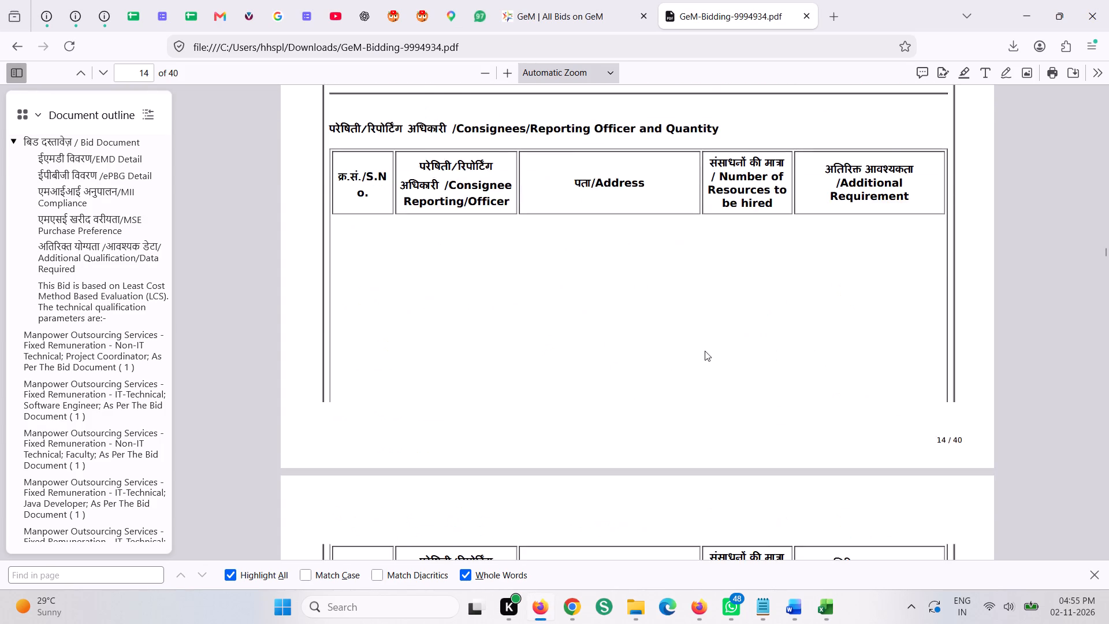
pyautogui.scroll(1, 704, 351)
pyautogui.scroll(1, 631, 328)
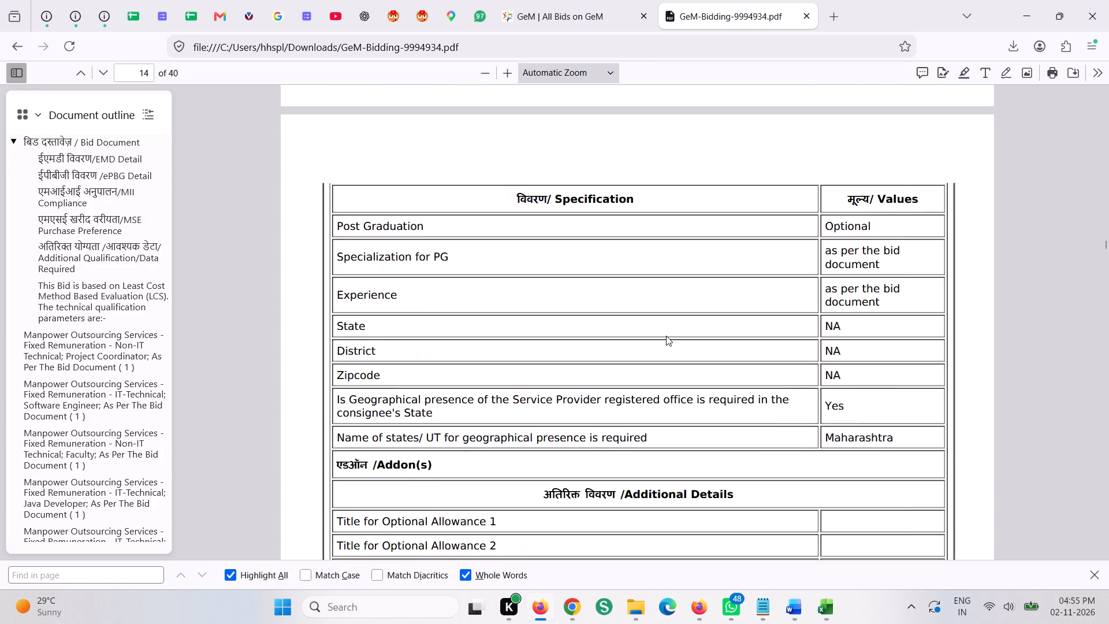
pyautogui.scroll(-2, 666, 336)
pyautogui.scroll(1, 666, 336)
pyautogui.scroll(1, 842, 306)
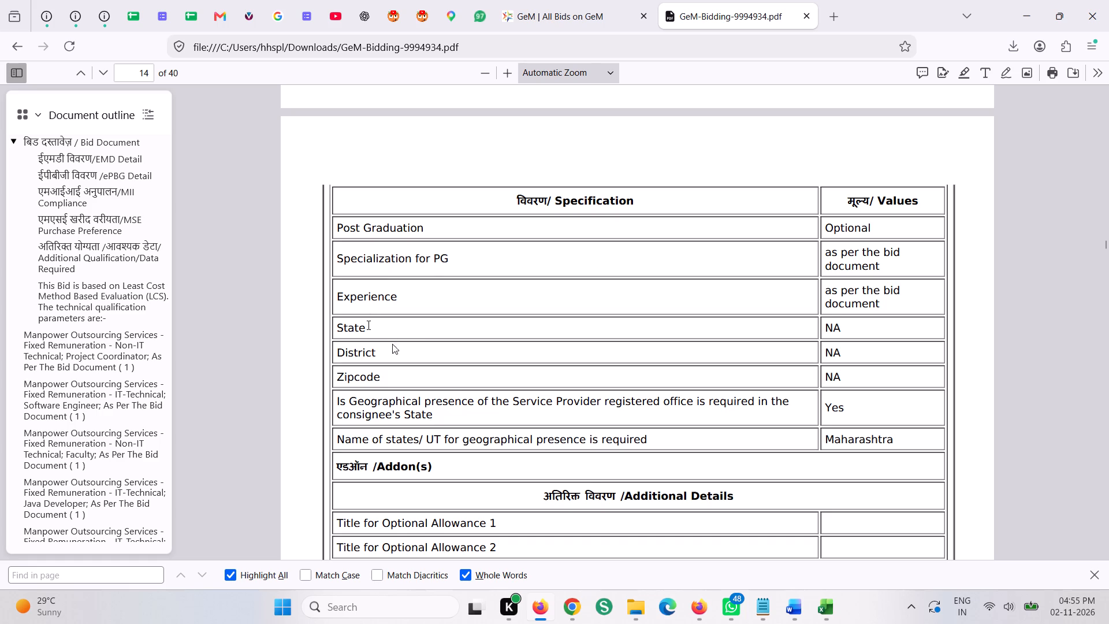
pyautogui.scroll(1, 415, 343)
pyautogui.doubleClick(850, 282)
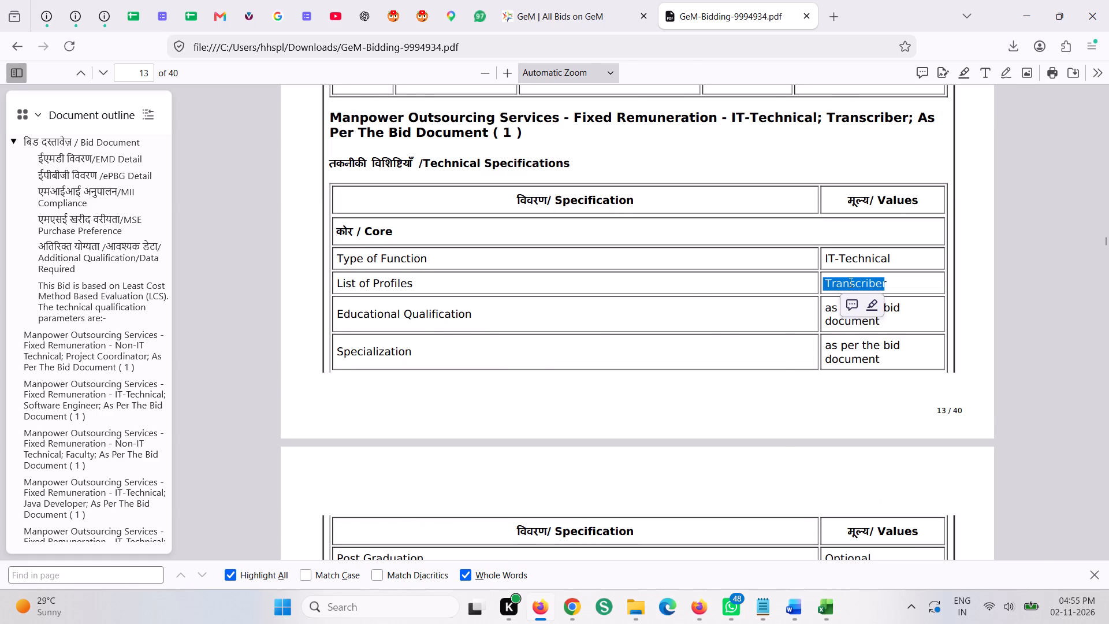
pyautogui.hotkey('ctrl', 'c')
pyautogui.hotkey('alt', 'Tab')
pyautogui.hotkey('ctrl', 'v')
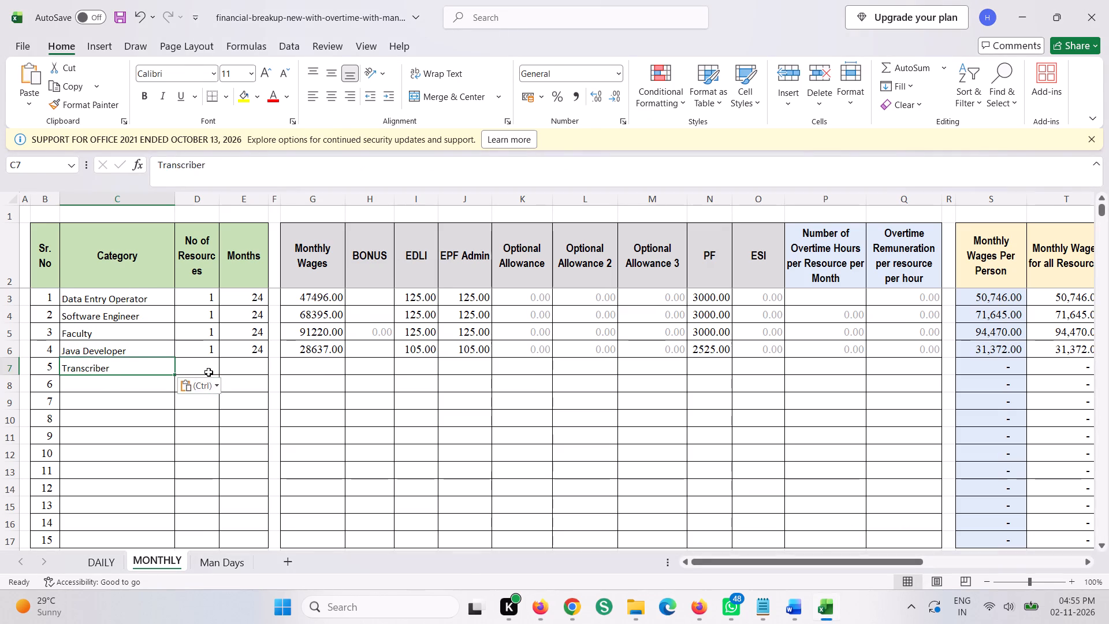
# Enter 1 resource and 24 months for the Transcriber row.
pyautogui.click(208, 367)
pyautogui.hotkey('alt', 'Tab')
pyautogui.hotkey('alt', 'Tab')
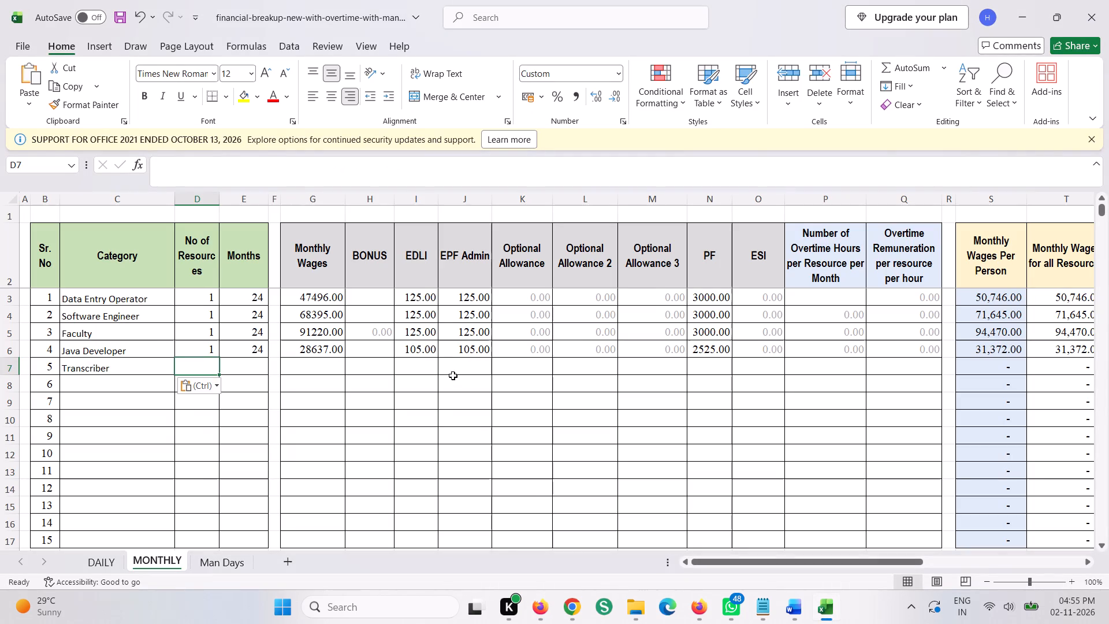
pyautogui.press('1')
pyautogui.press('Tab')
pyautogui.write('24')
pyautogui.press('Tab')
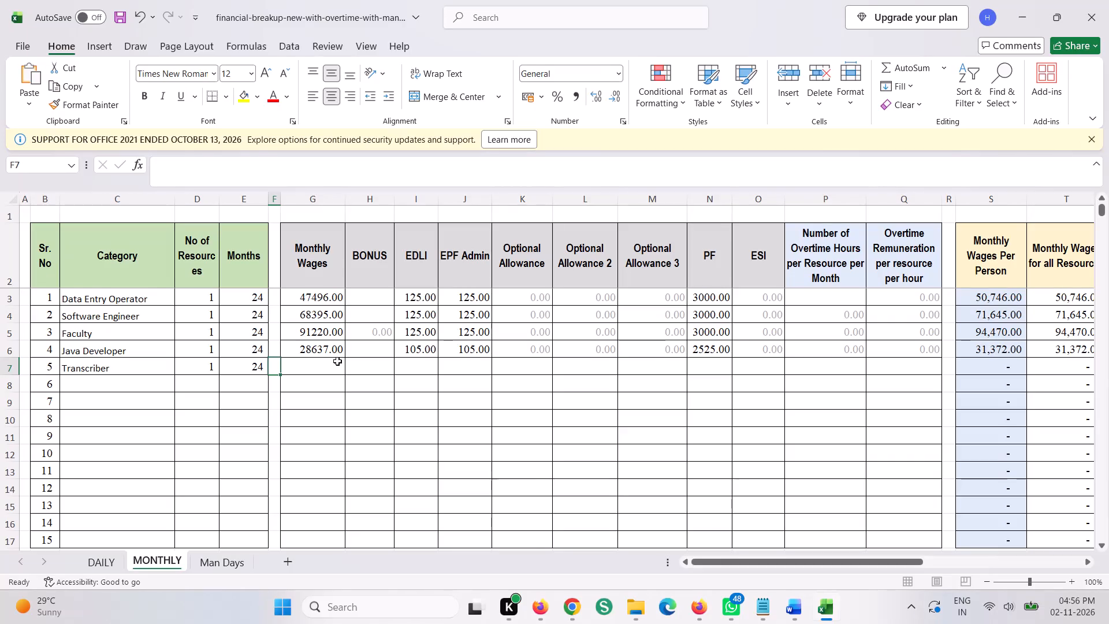
# Copy the Transcriber role's basic monthly pay of 37646 from the bid PDF into its Monthly Wages cell.
pyautogui.click(328, 362)
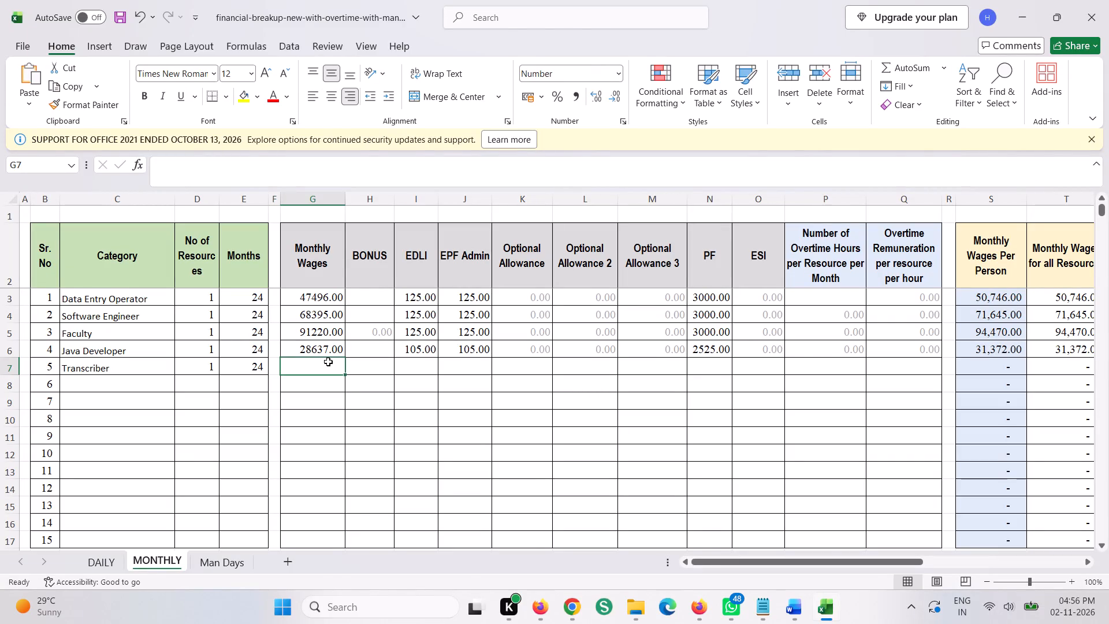
pyautogui.hotkey('alt', 'Tab')
pyautogui.scroll(-2, 725, 352)
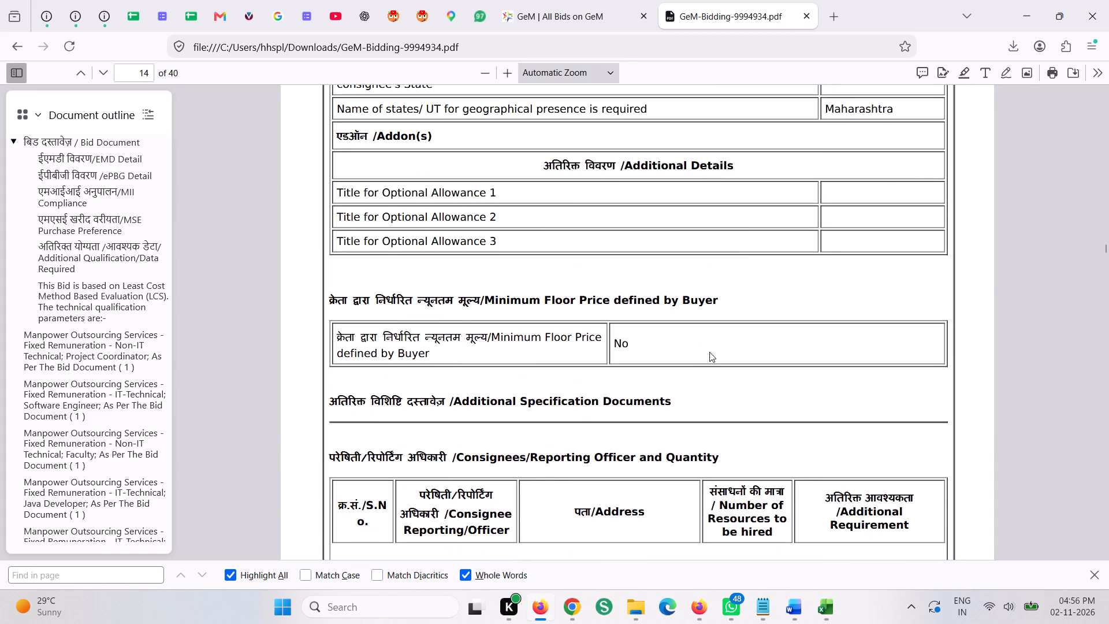
pyautogui.scroll(-1, 710, 352)
pyautogui.scroll(-2, 838, 326)
pyautogui.scroll(1, 892, 272)
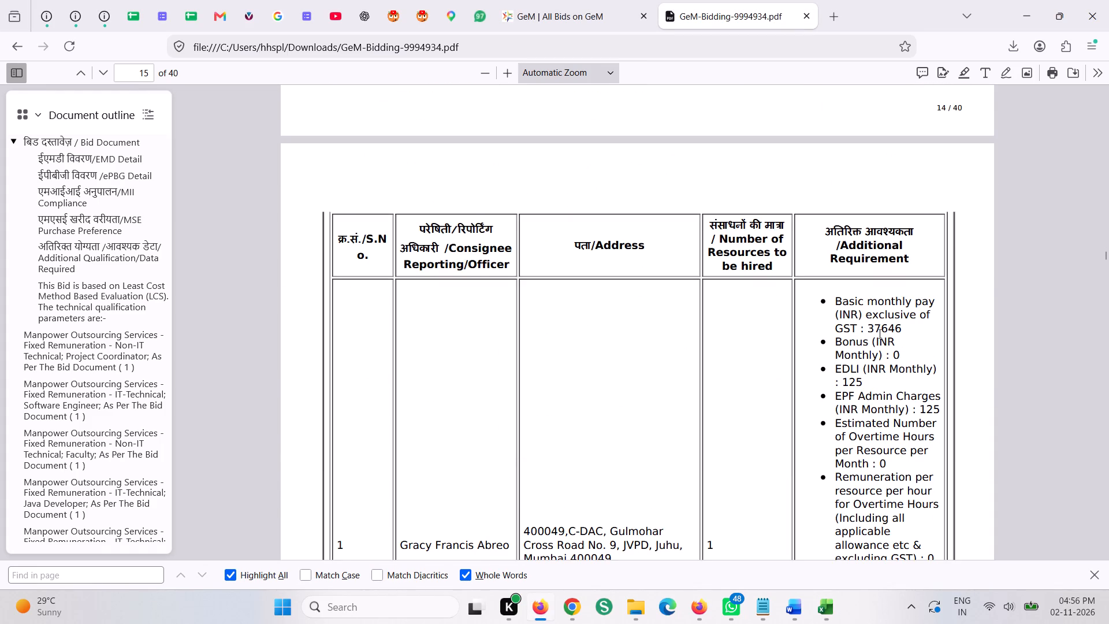
pyautogui.doubleClick(881, 328)
pyautogui.hotkey('ctrl', 'c')
pyautogui.hotkey('ctrl', 'c')
pyautogui.hotkey('alt', 'Tab')
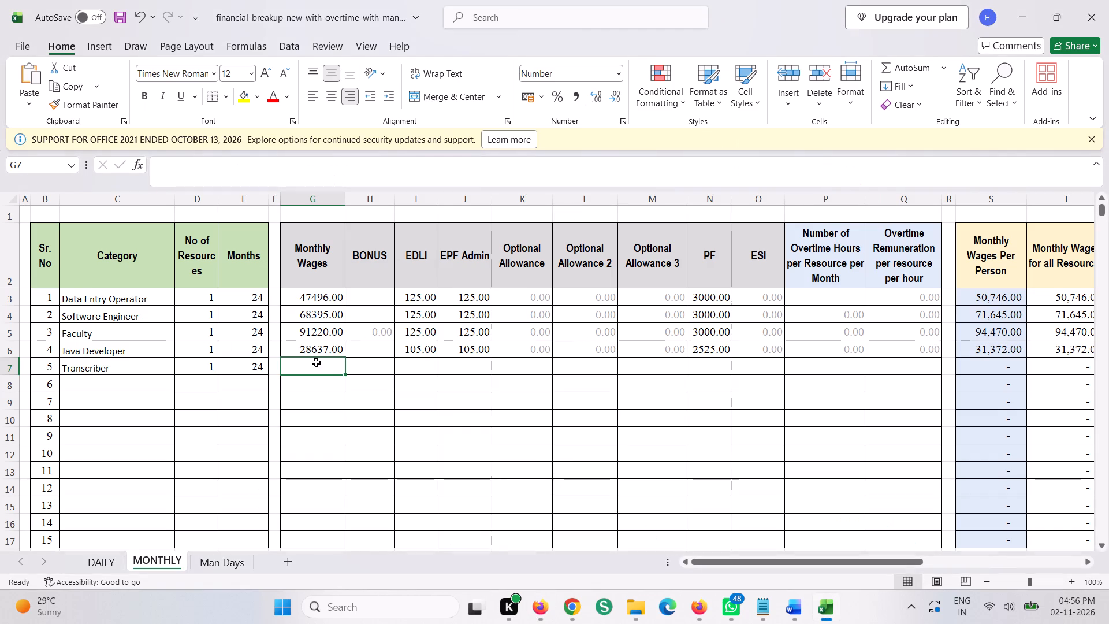
pyautogui.doubleClick(311, 365)
pyautogui.hotkey('ctrl', 'v')
# Fill the Transcriber row's bonus with 0 and its EDLI and EPF Admin with 125 each, following the bid PDF.
pyautogui.click(378, 365)
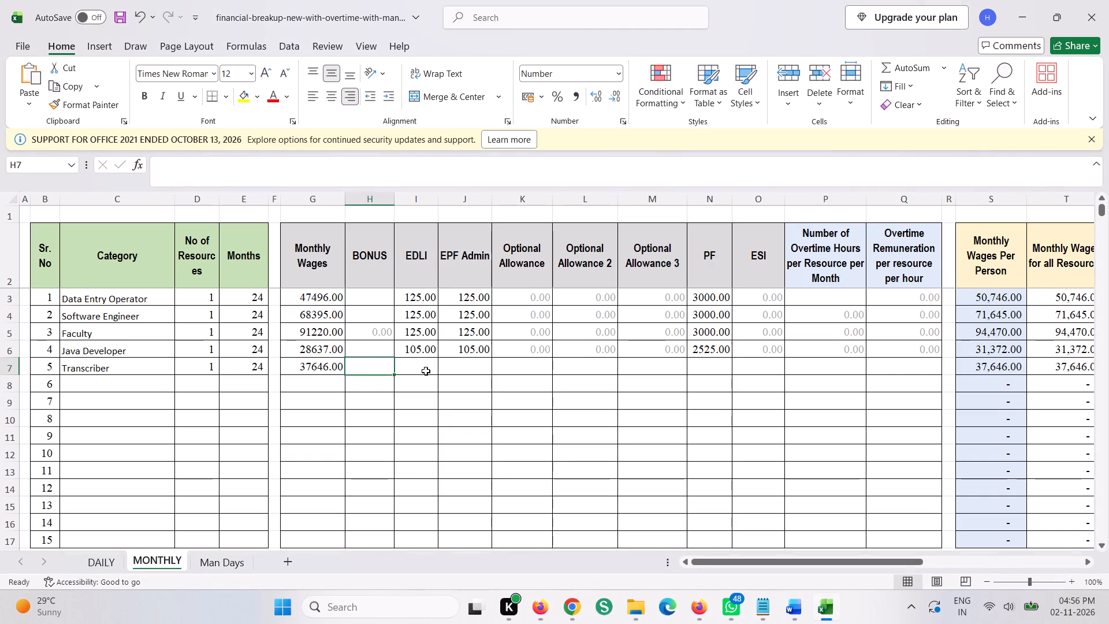
pyautogui.press('0')
pyautogui.press('Tab')
pyautogui.hotkey('alt', 'Tab')
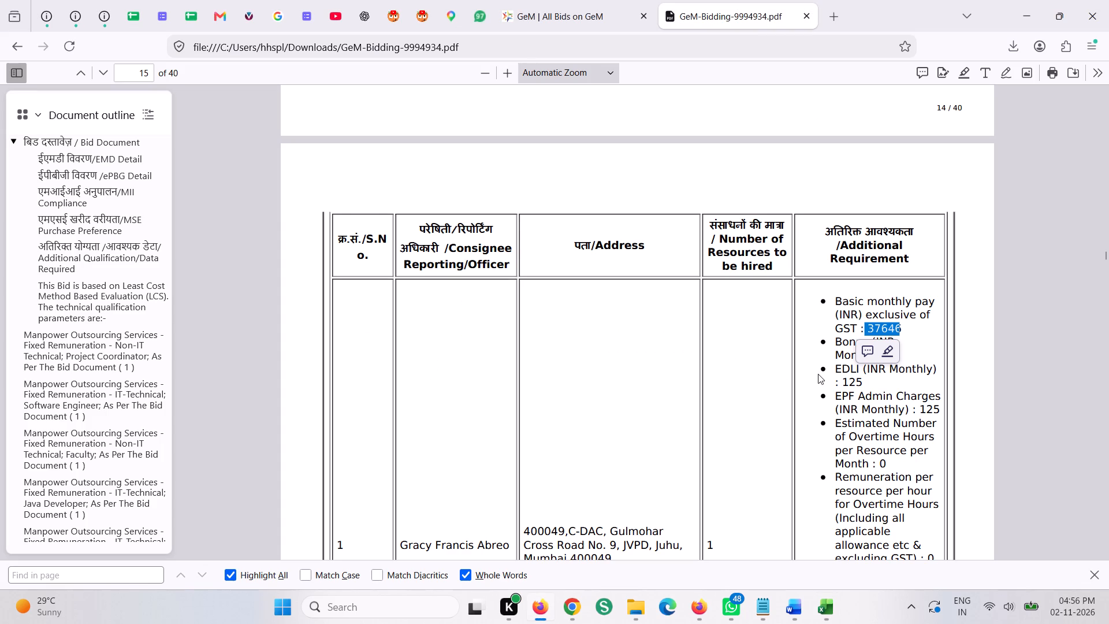
pyautogui.click(842, 361)
pyautogui.hotkey('alt', 'Tab')
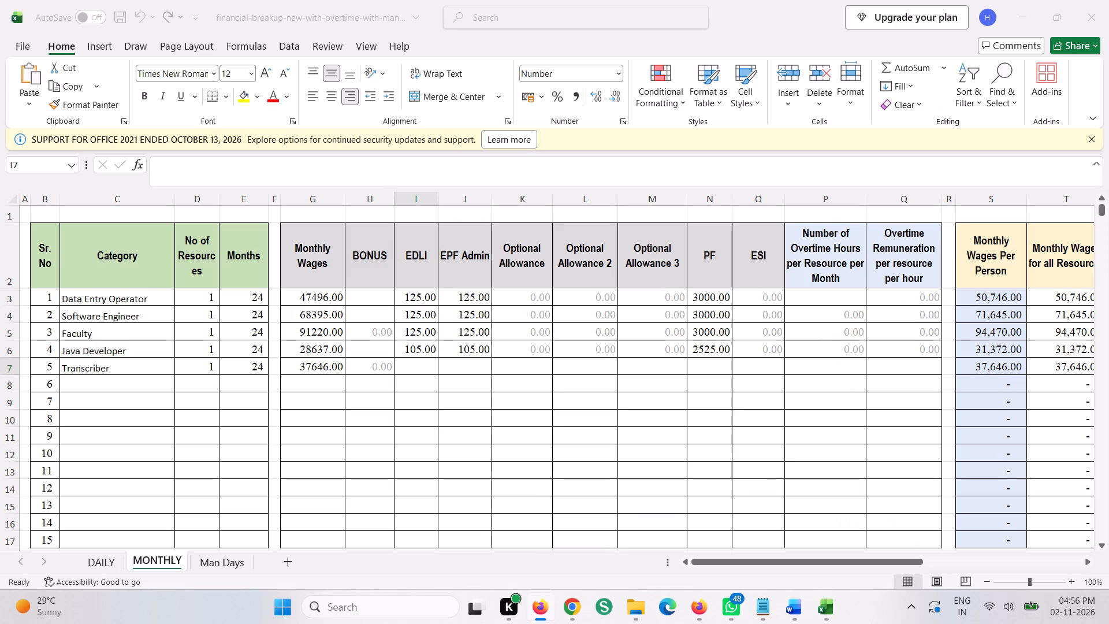
pyautogui.write('125')
pyautogui.press('Tab')
pyautogui.write('125')
pyautogui.press('Tab')
# Set the Transcriber row's three optional allowances to 0.
pyautogui.press('0')
pyautogui.press('Tab')
pyautogui.press('0')
pyautogui.press('Tab')
pyautogui.press('0')
pyautogui.press('Tab')
# Copy the Transcriber role's Provident Fund amount of 3000 from the bid PDF into its PF cell.
pyautogui.hotkey('alt', 'Tab')
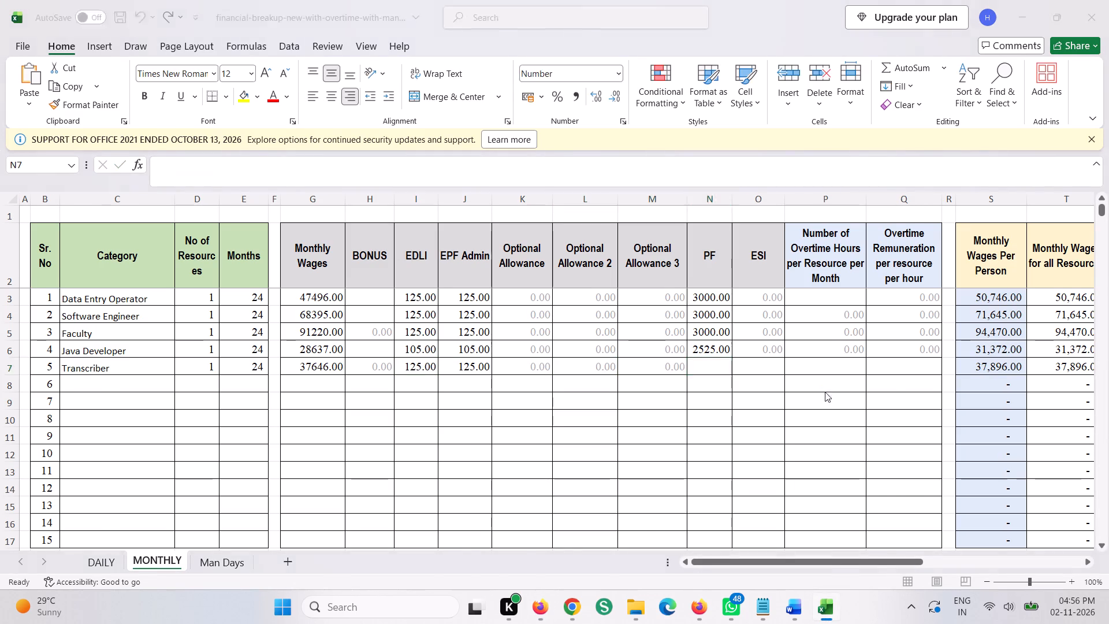
pyautogui.scroll(-1, 834, 365)
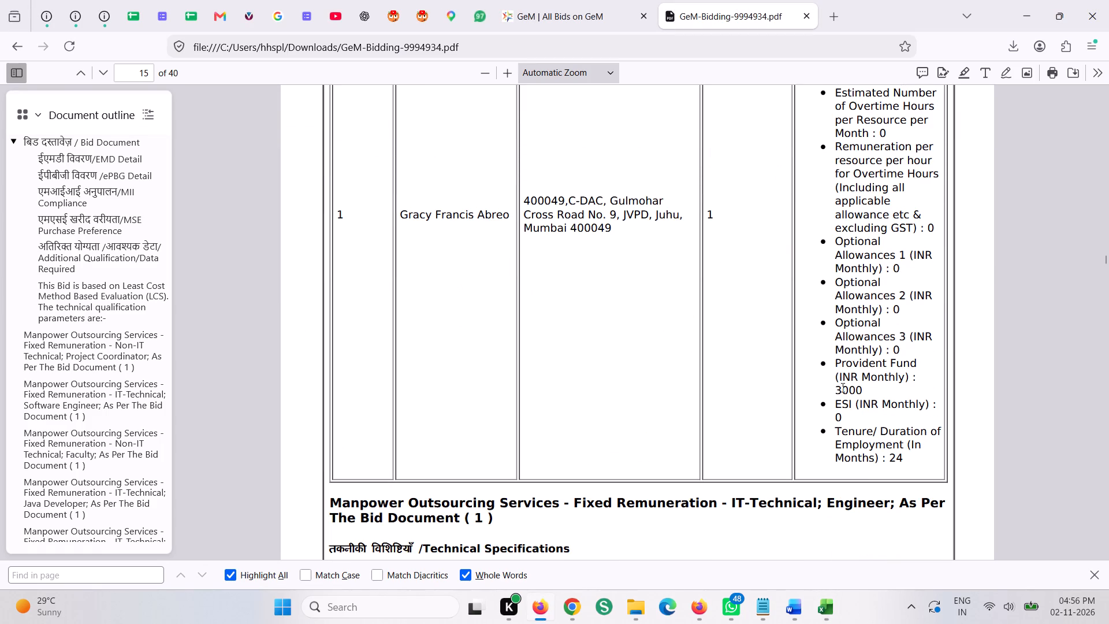
pyautogui.doubleClick(842, 387)
pyautogui.hotkey('ctrl', 'c')
pyautogui.hotkey('ctrl', 'c')
pyautogui.hotkey('alt', 'Tab')
pyautogui.hotkey('ctrl', 'v')
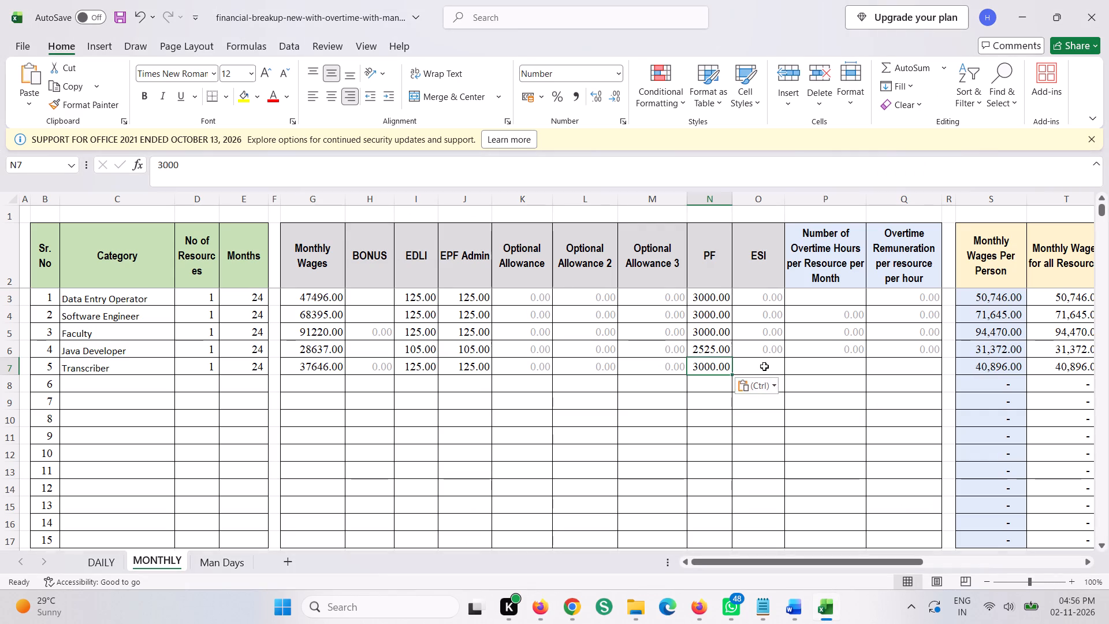
# Set the Transcriber row's ESI, monthly overtime hours and overtime remuneration per hour to 0.
pyautogui.click(766, 363)
pyautogui.press('0')
pyautogui.press('Tab')
pyautogui.press('0')
pyautogui.press('Tab')
pyautogui.press('0')
pyautogui.press('Tab')
# Copy the profile name Engineer from the bid PDF into the Category cell of serial number 6.
pyautogui.hotkey('alt', 'Tab')
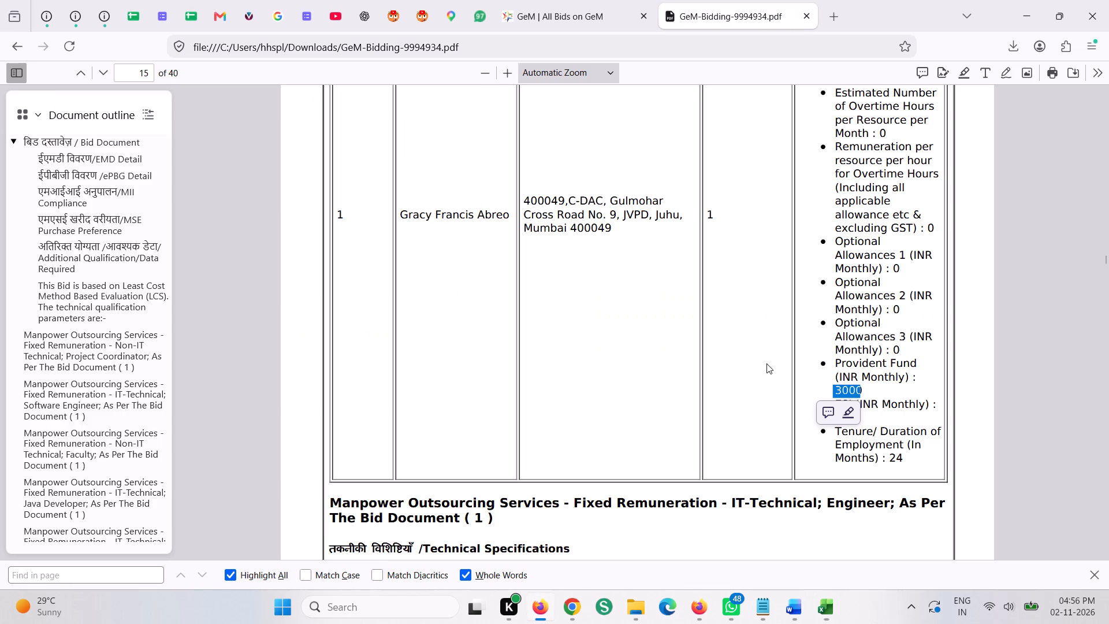
pyautogui.scroll(-2, 739, 374)
pyautogui.scroll(1, 785, 347)
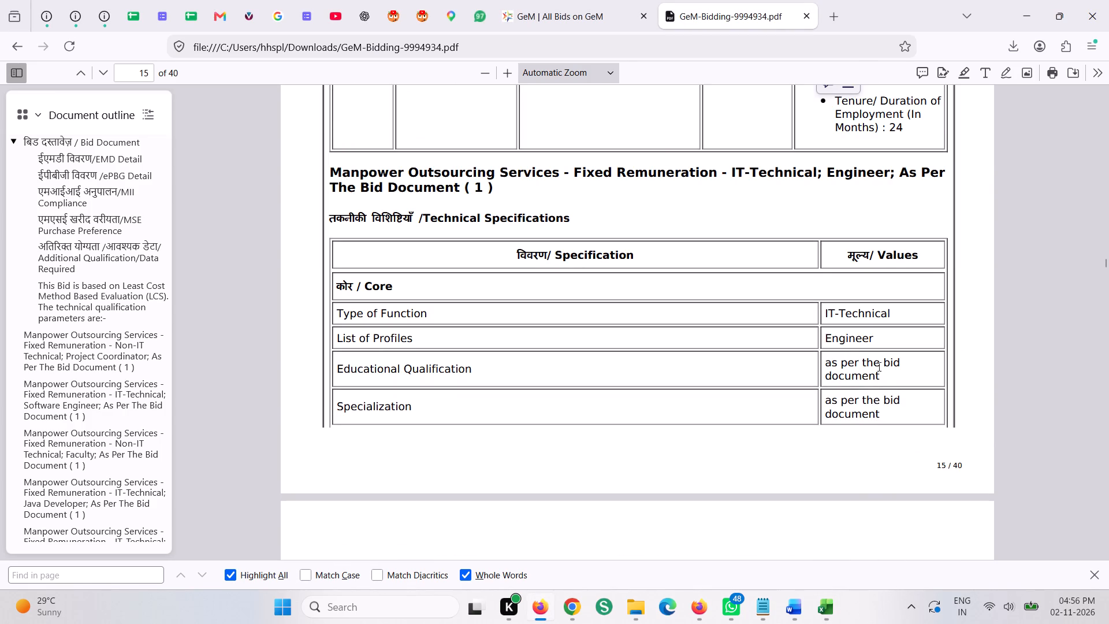
pyautogui.doubleClick(854, 338)
pyautogui.hotkey('ctrl', 'c')
pyautogui.hotkey('ctrl', 'c')
pyautogui.hotkey('alt', 'Tab')
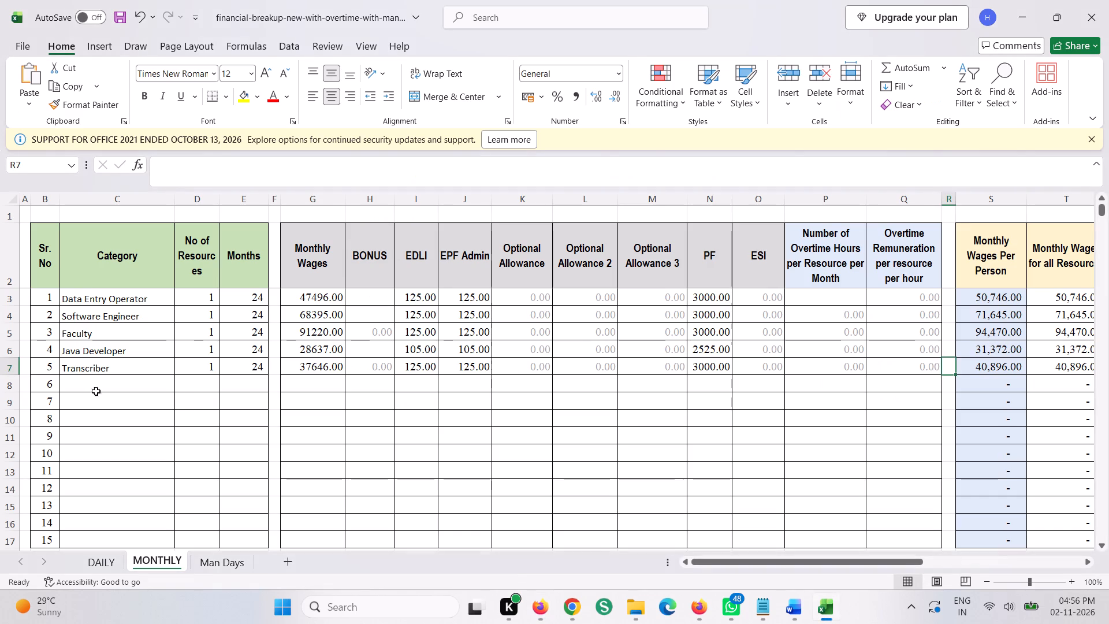
pyautogui.click(85, 385)
pyautogui.hotkey('ctrl', 'v')
# Set the Engineer row's number of resources to 1 and months to 24, as given in the bid PDF.
pyautogui.click(215, 383)
pyautogui.hotkey('alt', 'Tab')
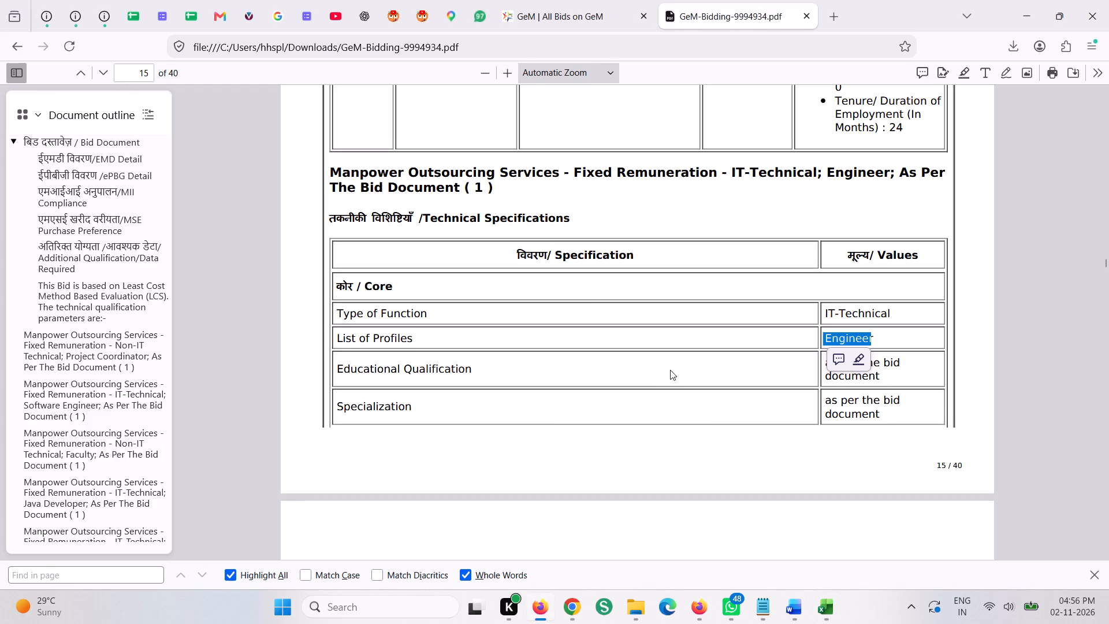
pyautogui.scroll(-2, 670, 370)
pyautogui.scroll(1, 670, 371)
pyautogui.scroll(-1, 769, 402)
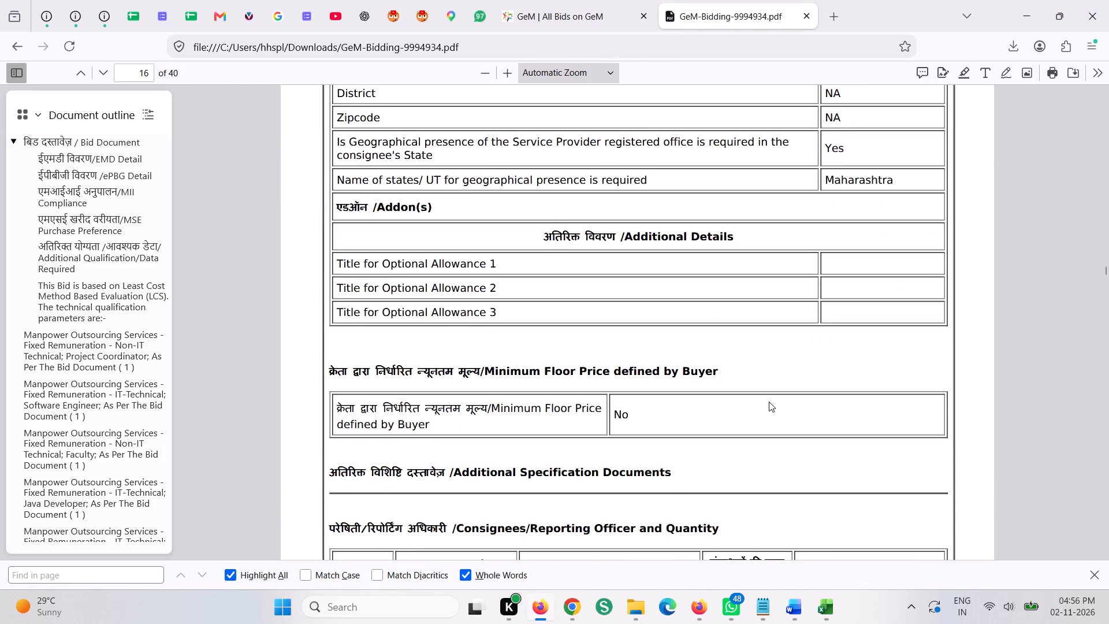
pyautogui.scroll(-3, 769, 402)
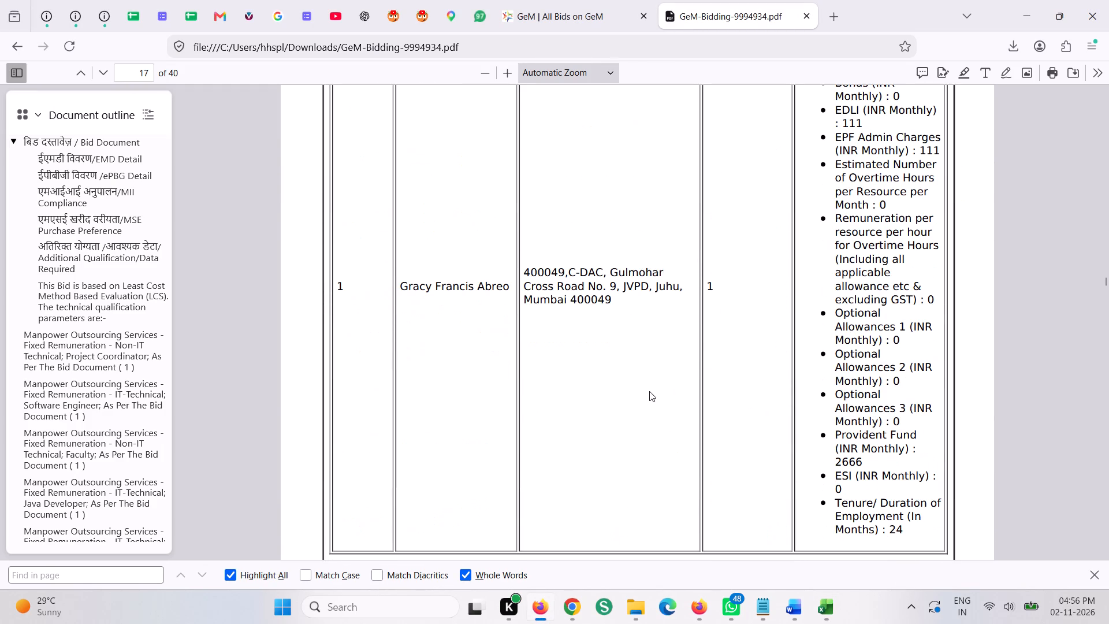
pyautogui.hotkey('alt', 'Tab')
pyautogui.press('1')
pyautogui.press('Tab')
pyautogui.write('24')
pyautogui.press('Tab')
# Copy the Engineer role's basic monthly pay of 32575 from the bid PDF into its Monthly Wages cell.
pyautogui.hotkey('alt', 'Tab')
pyautogui.scroll(1, 881, 279)
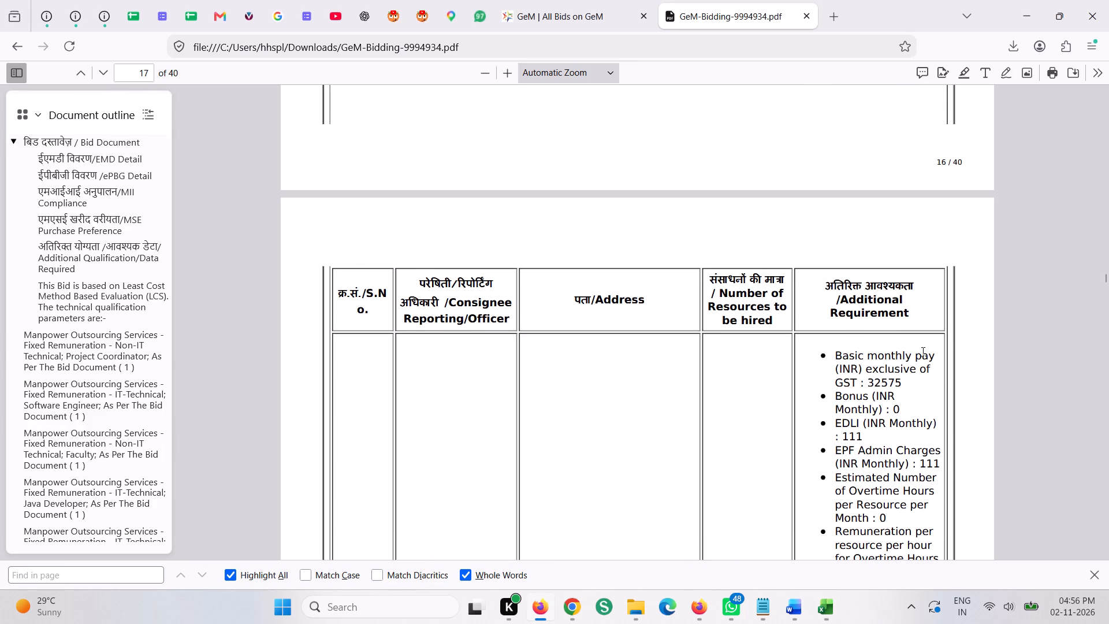
pyautogui.doubleClick(883, 381)
pyautogui.hotkey('ctrl', 'c')
pyautogui.hotkey('ctrl', 'c')
pyautogui.hotkey('alt', 'Tab')
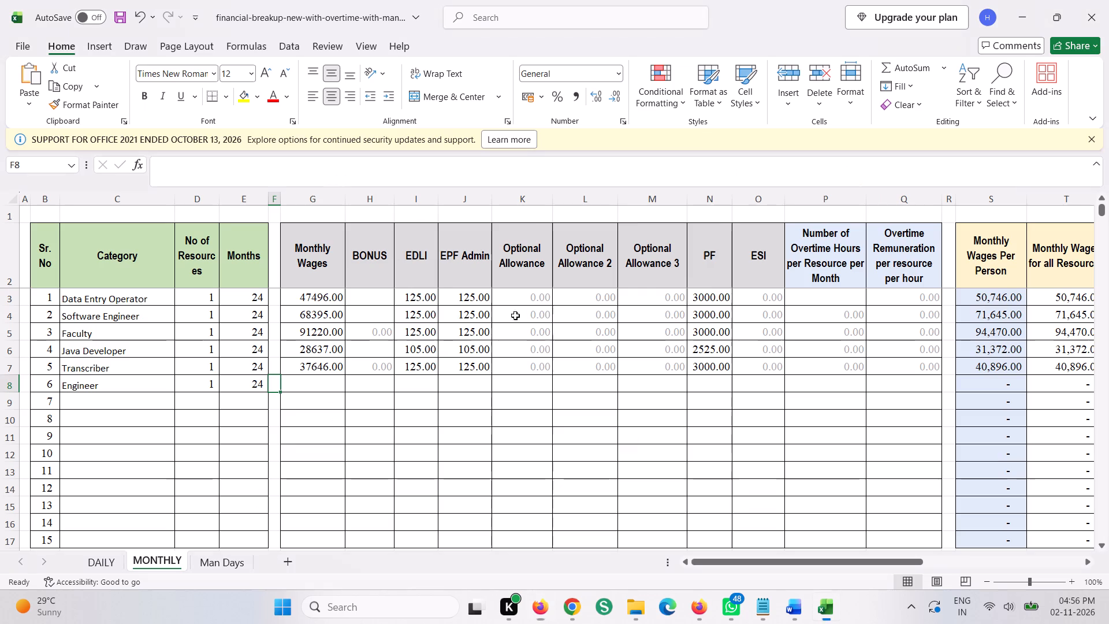
pyautogui.doubleClick(313, 384)
pyautogui.hotkey('ctrl', 'v')
# Set the Engineer row's bonus to 0, EDLI to 111 and EPF Admin to 111, following the bid PDF.
pyautogui.click(370, 386)
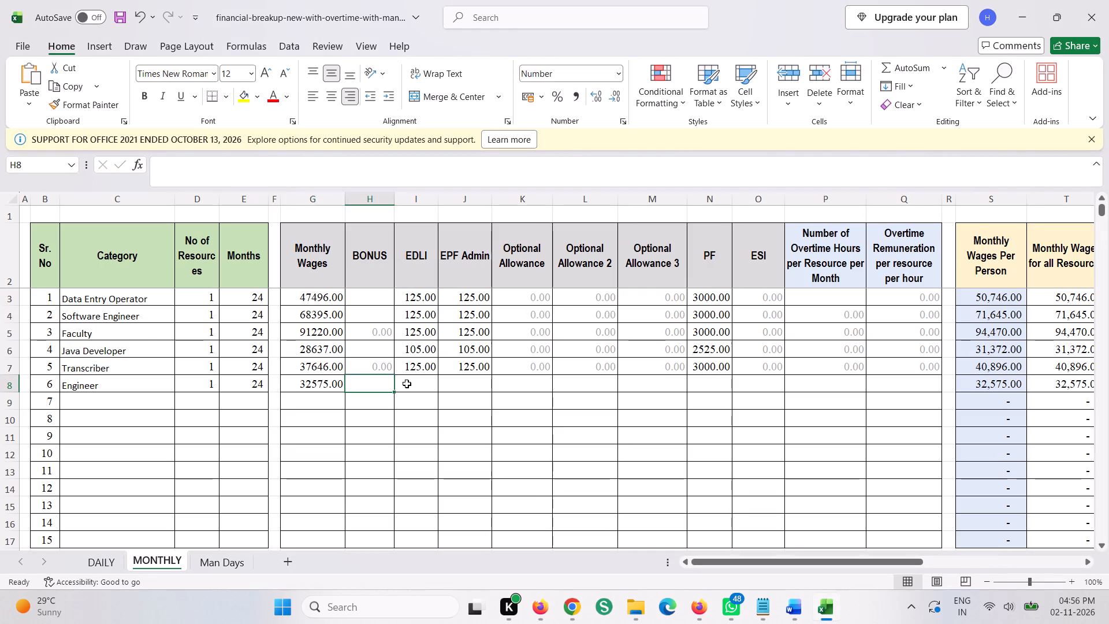
pyautogui.press('0')
pyautogui.press('Tab')
pyautogui.press('0')
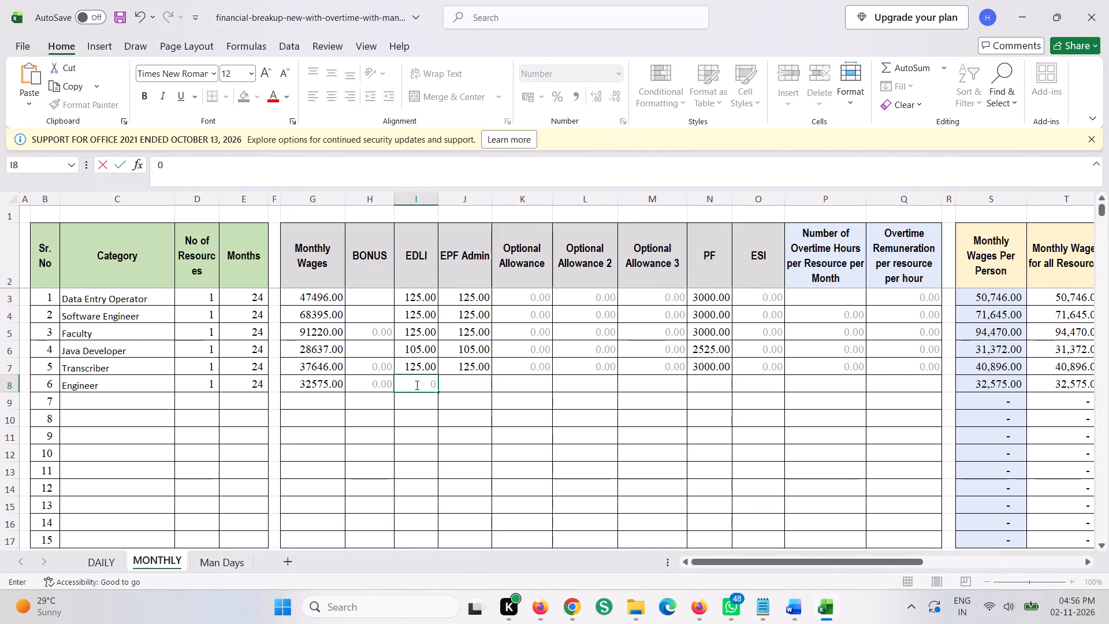
pyautogui.press('BackSpace')
pyautogui.hotkey('alt', 'Tab')
pyautogui.scroll(-1, 609, 372)
pyautogui.hotkey('alt', 'Tab')
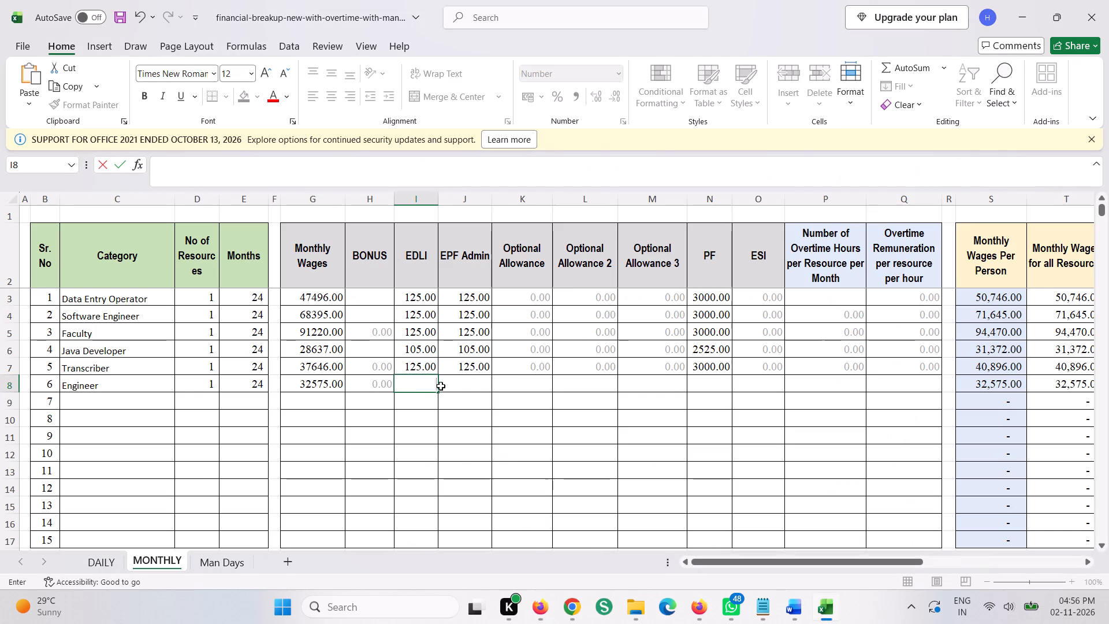
pyautogui.write('111')
pyautogui.press('Tab')
pyautogui.hotkey('alt', 'Tab')
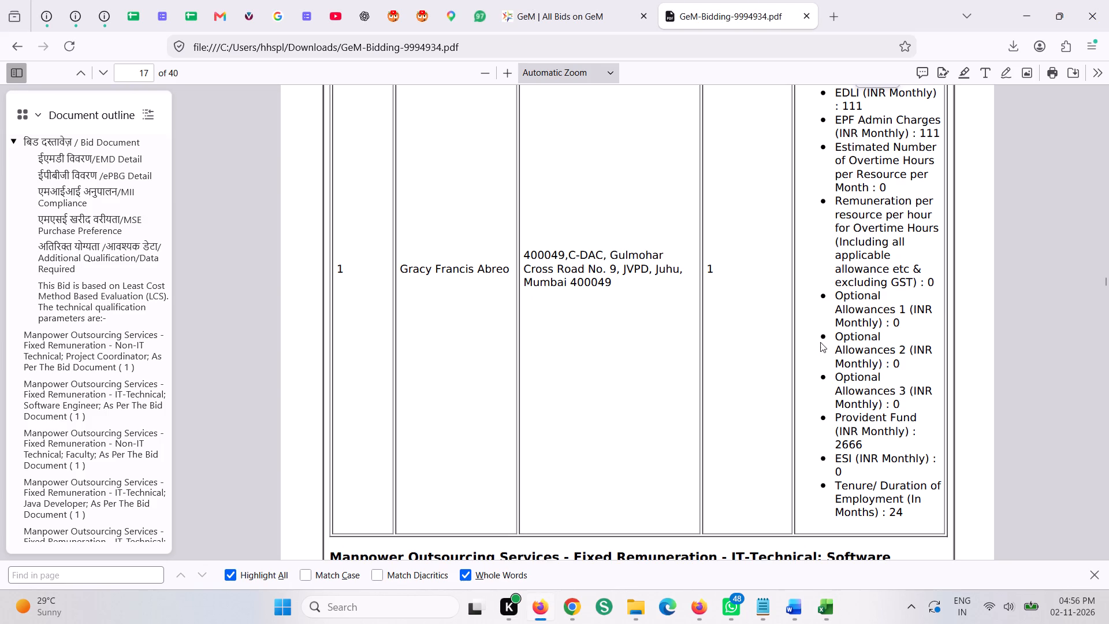
pyautogui.scroll(1, 887, 280)
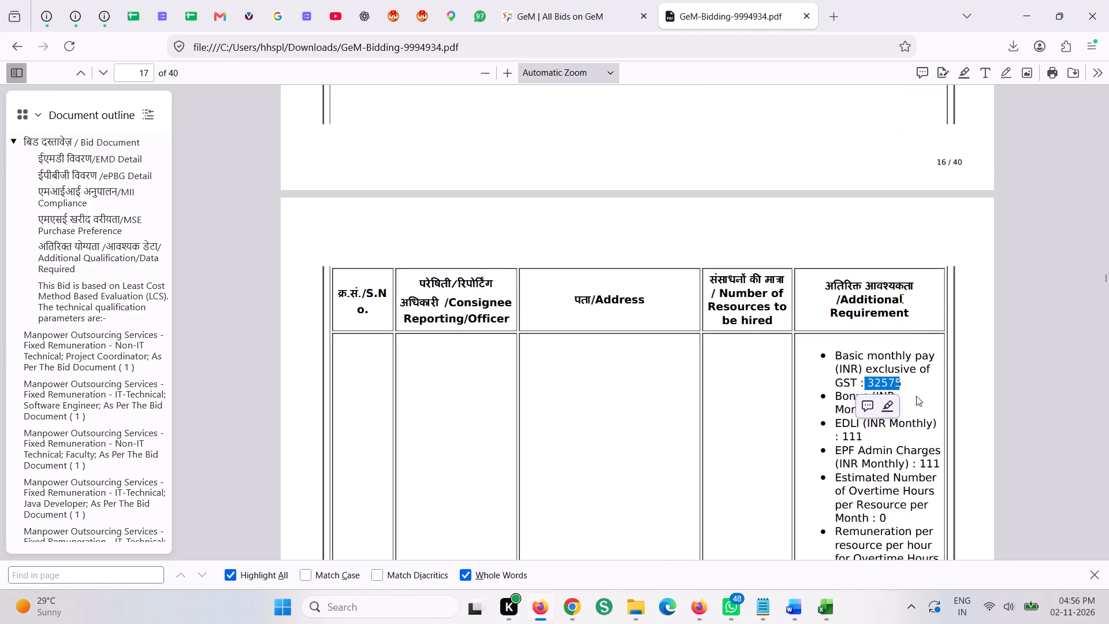
pyautogui.hotkey('alt', 'Tab')
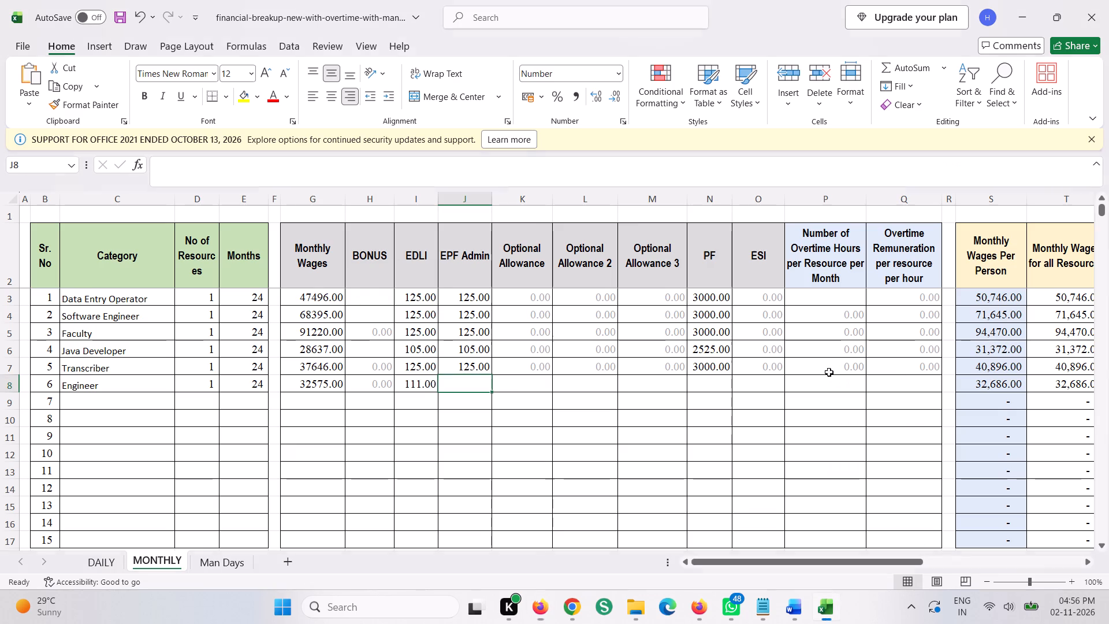
pyautogui.write('111')
pyautogui.press('Tab')
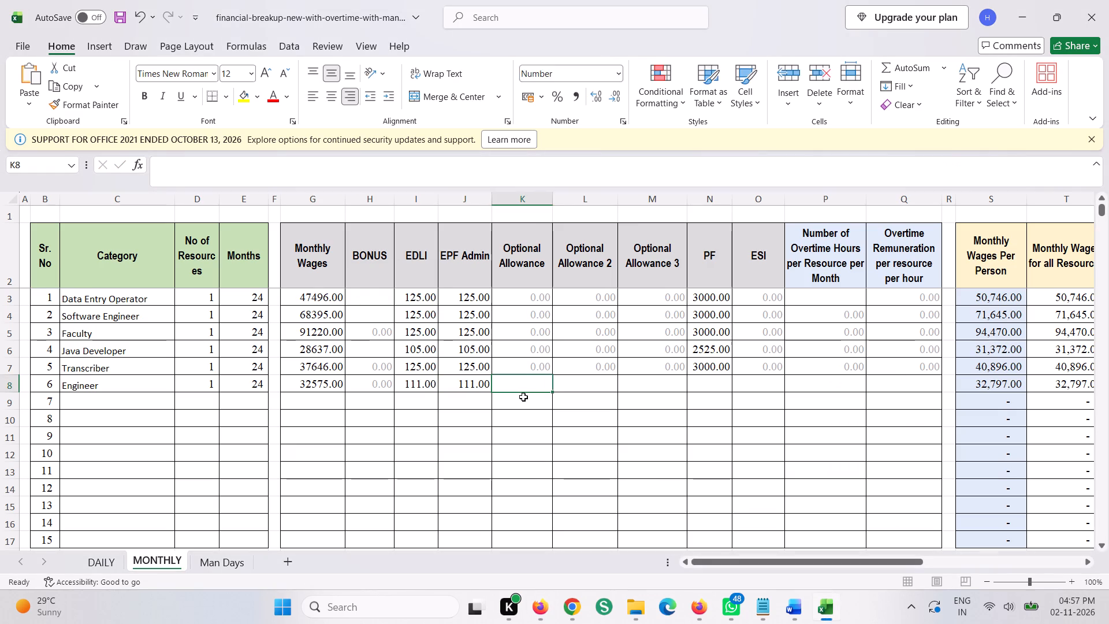
# Set the Engineer row's three optional allowances to 0.
pyautogui.press('0')
pyautogui.press('Tab')
pyautogui.press('0')
pyautogui.press('Tab')
pyautogui.hotkey('alt', 'Tab')
pyautogui.hotkey('alt', 'Tab')
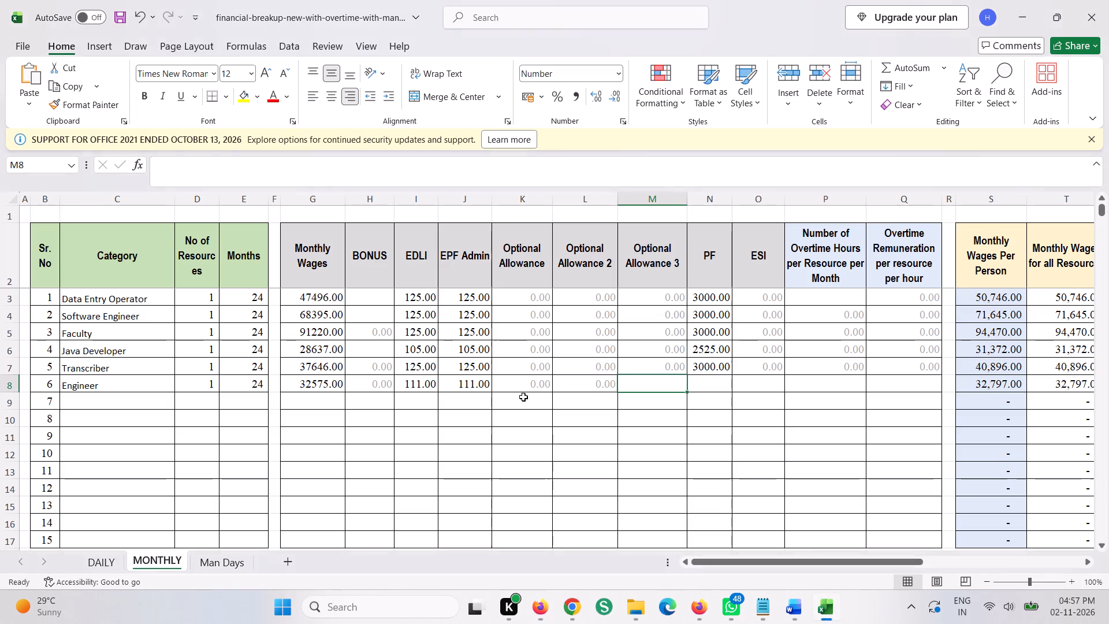
pyautogui.press('0')
pyautogui.press('Tab')
# Copy the Engineer role's Provident Fund amount of 2666 from the bid PDF into its PF cell.
pyautogui.hotkey('alt', 'Tab')
pyautogui.click(486, 169)
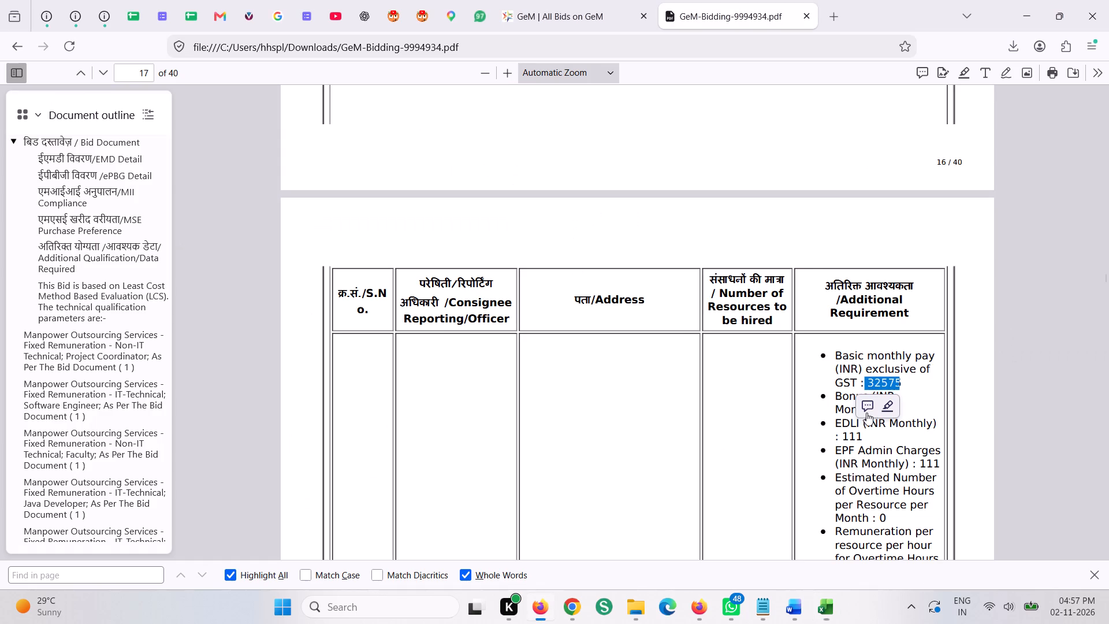
pyautogui.scroll(-1, 860, 411)
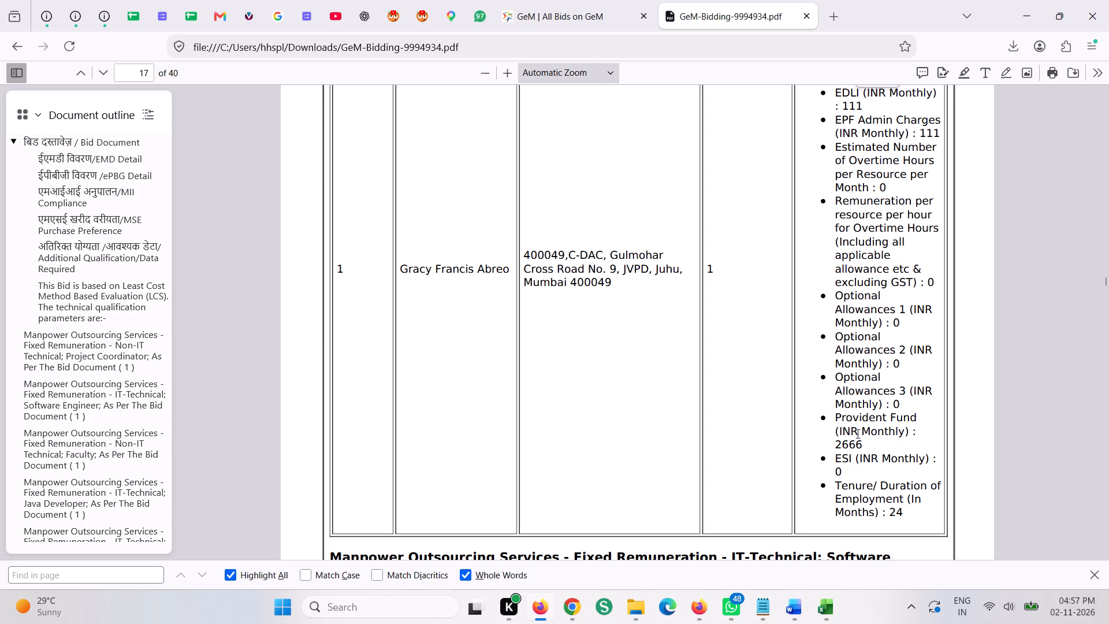
pyautogui.doubleClick(846, 447)
pyautogui.hotkey('ctrl', 'c')
pyautogui.hotkey('ctrl', 'c')
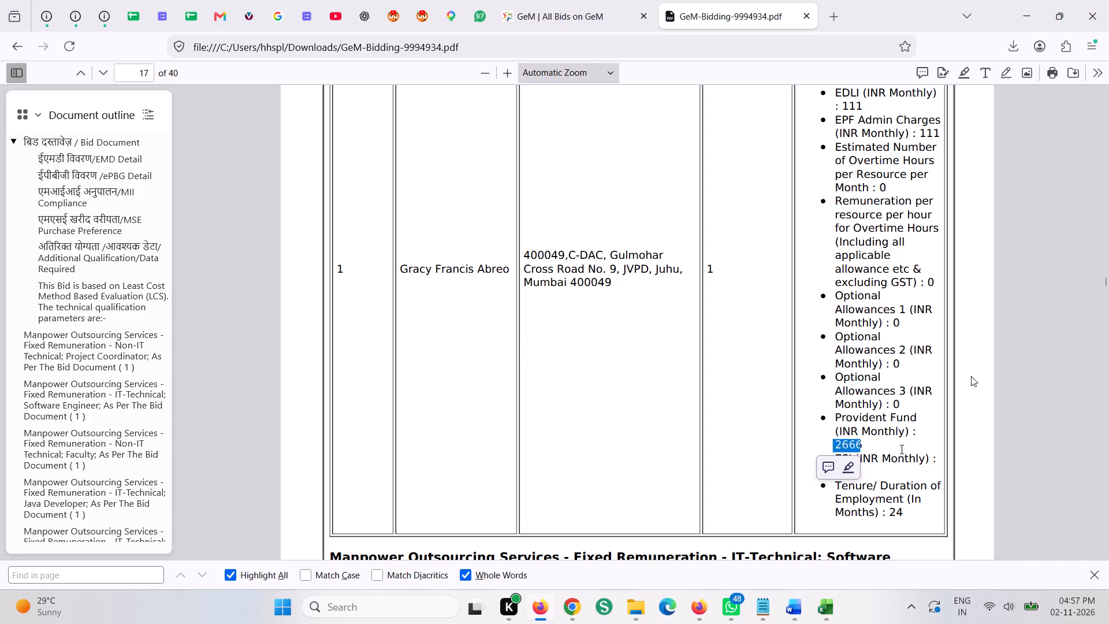
pyautogui.hotkey('alt', 'Tab')
pyautogui.doubleClick(710, 388)
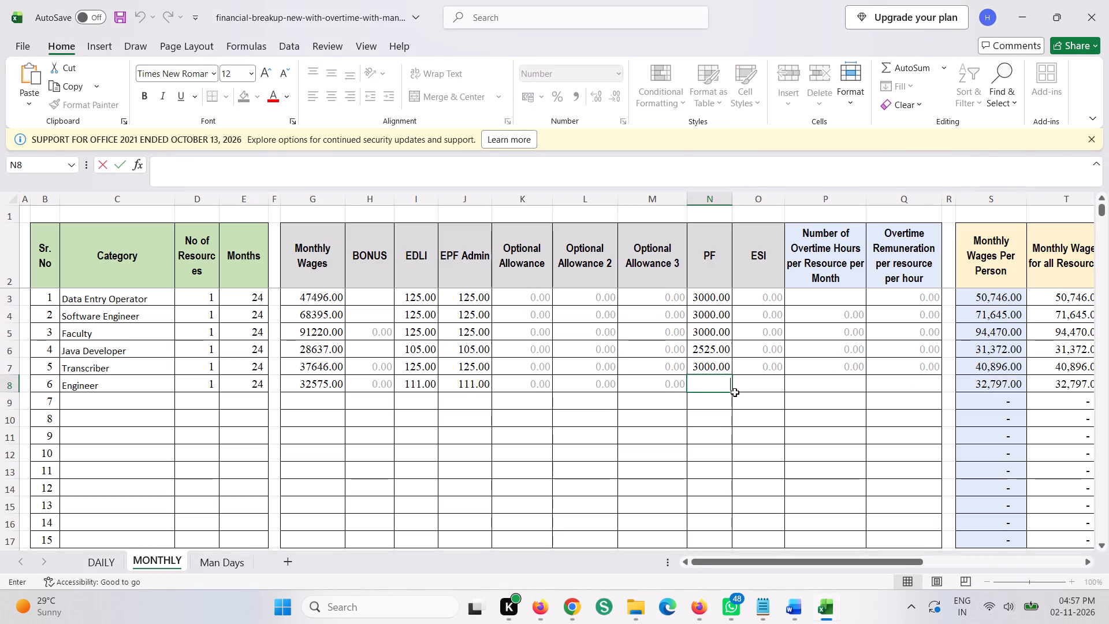
pyautogui.hotkey('ctrl', 'v')
# Set the Engineer row's ESI, monthly overtime hours and overtime remuneration per hour to 0.
pyautogui.click(761, 387)
pyautogui.hotkey('alt', 'Tab')
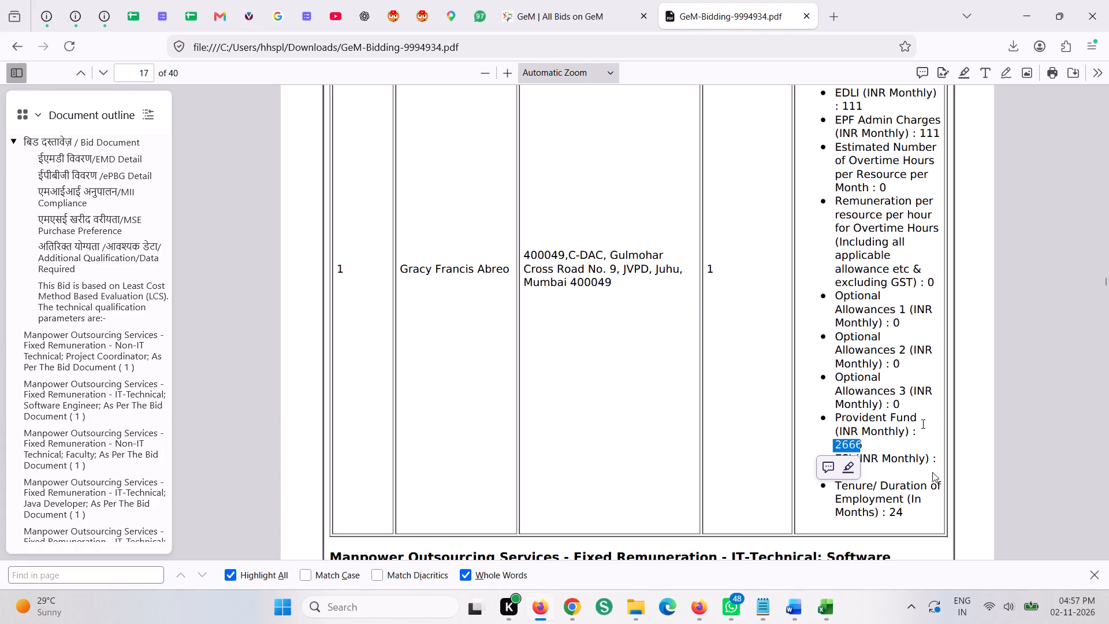
pyautogui.hotkey('alt', 'Tab')
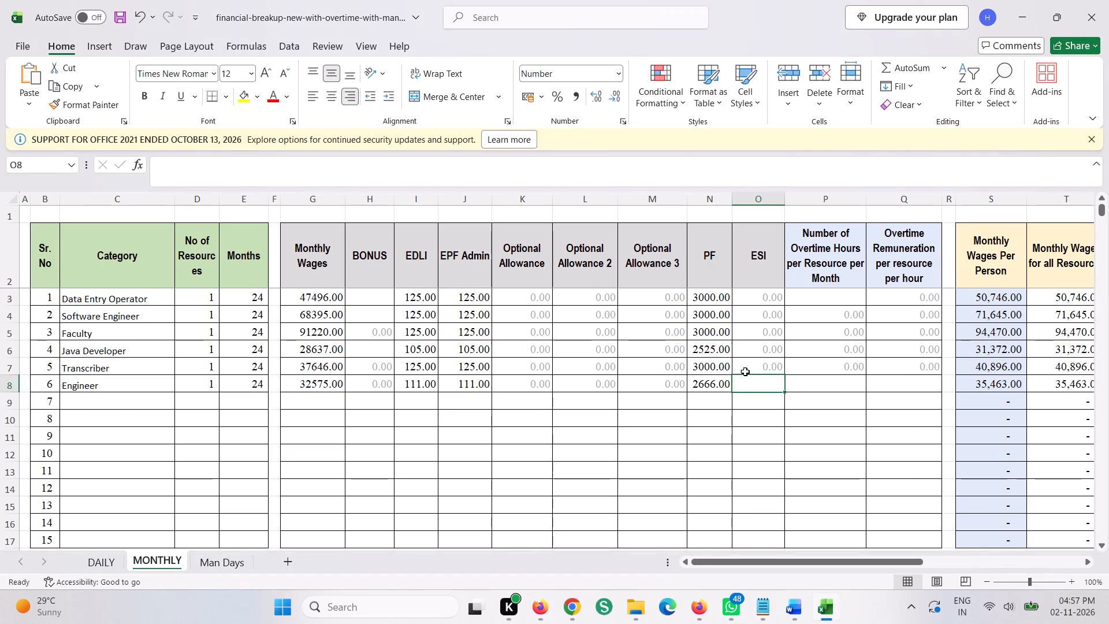
pyautogui.press('0')
pyautogui.press('Tab')
pyautogui.press('0')
pyautogui.press('Tab')
pyautogui.press('0')
pyautogui.press('Tab')
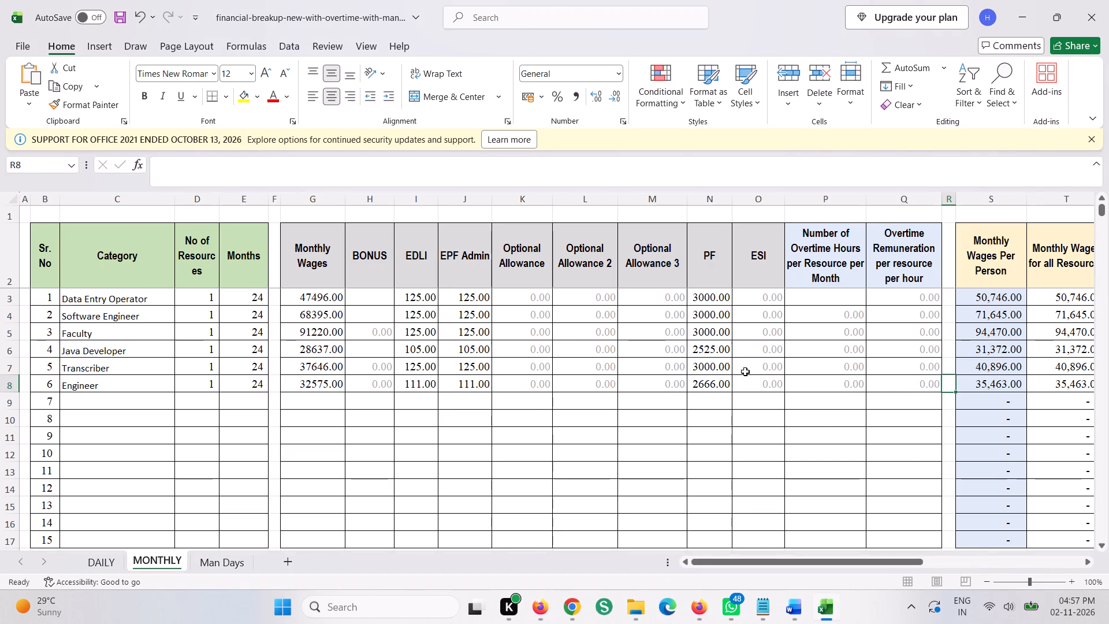
# Copy the profile name Software Engineer from the bid PDF into the Category cell of serial number 7.
pyautogui.click(70, 403)
pyautogui.hotkey('alt', 'Tab')
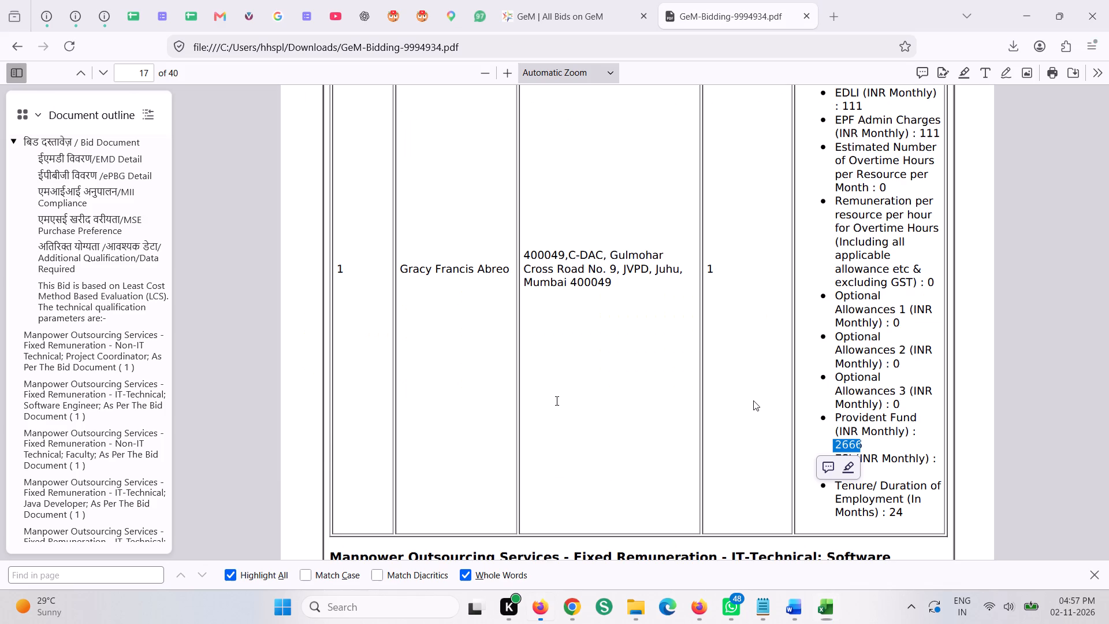
pyautogui.scroll(-1, 693, 359)
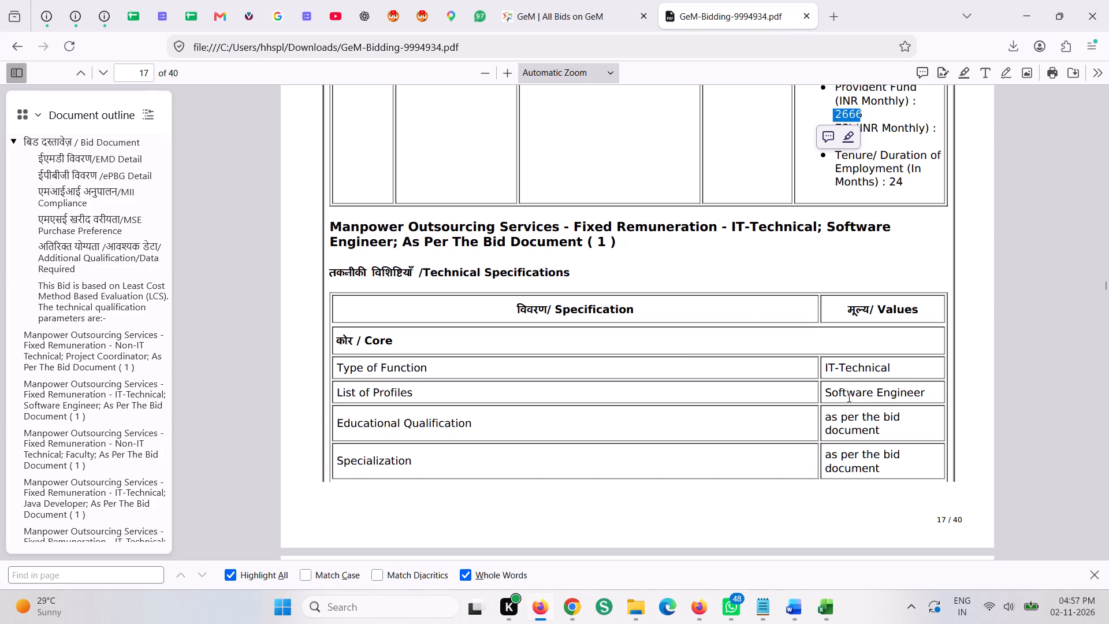
pyautogui.doubleClick(850, 395)
pyautogui.hotkey('ctrl', 'c')
pyautogui.hotkey('ctrl', 'c')
pyautogui.keyDown('ctrl'); pyautogui.click(850, 395); pyautogui.keyUp('ctrl')
pyautogui.tripleClick(850, 395)
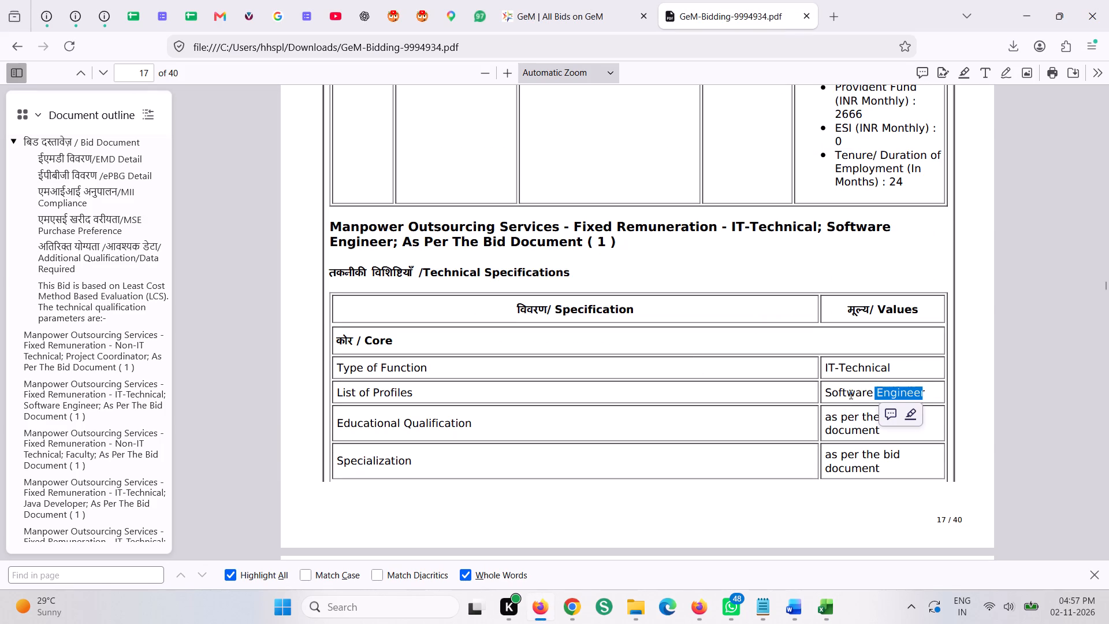
pyautogui.hotkey('ctrl', 'c')
pyautogui.keyDown('ctrl'); pyautogui.click(850, 394); pyautogui.keyUp('ctrl')
pyautogui.hotkey('ctrl', 'c')
pyautogui.hotkey('ctrl', 'c')
pyautogui.hotkey('alt', 'Tab')
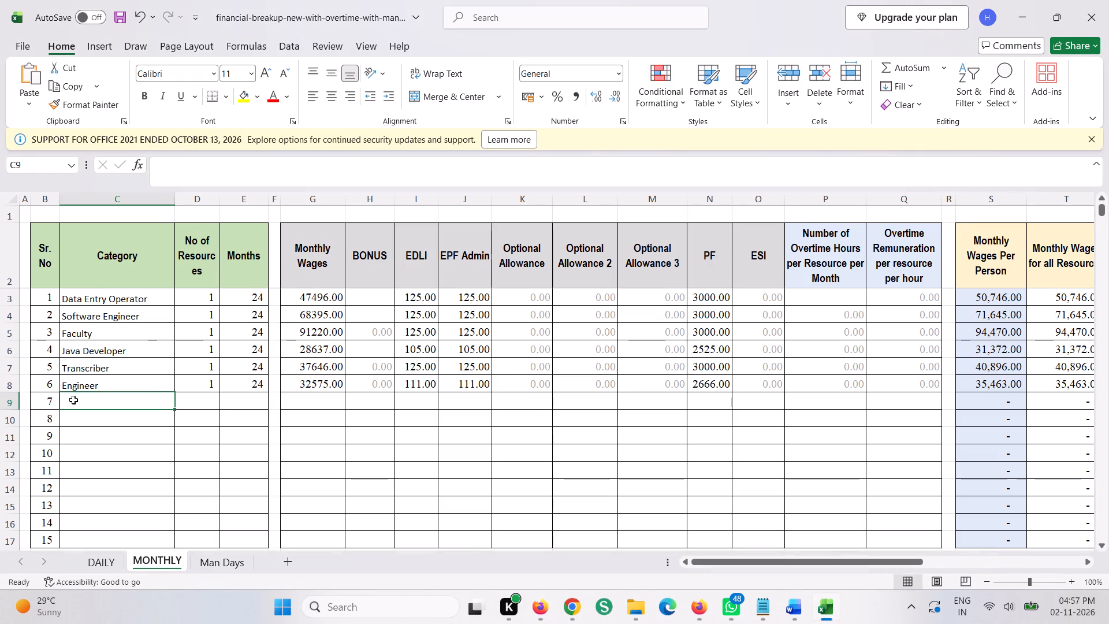
pyautogui.click(73, 400)
pyautogui.hotkey('ctrl', 'v')
# Set the number of resources to 1 and months to 24 for serial number 7, as given in the bid PDF.
pyautogui.click(195, 402)
pyautogui.hotkey('alt', 'Tab')
pyautogui.scroll(-1, 797, 394)
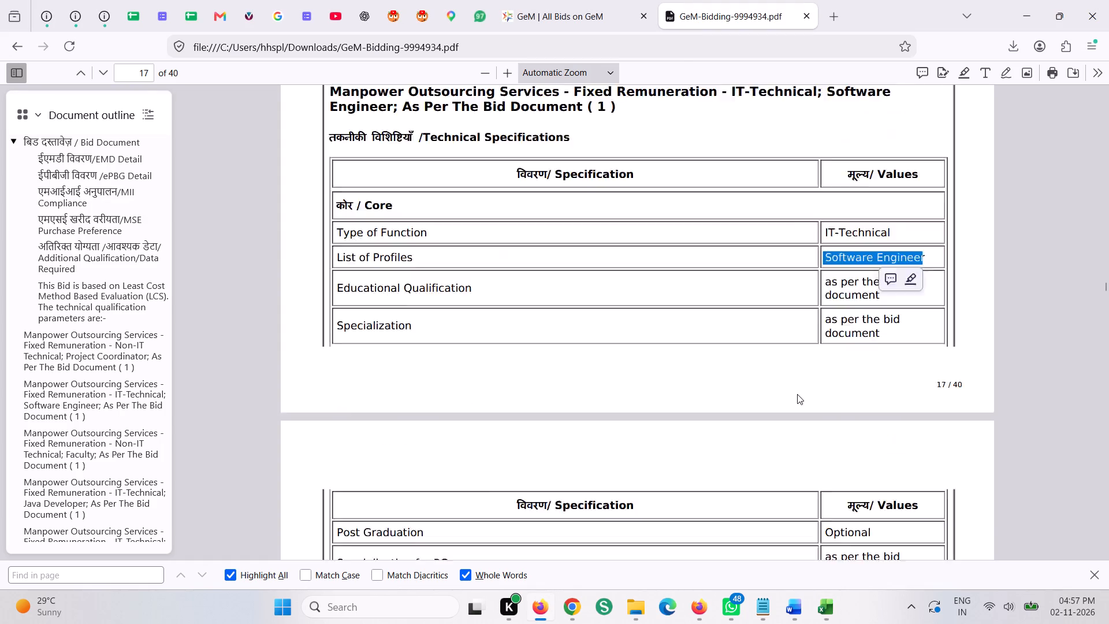
pyautogui.scroll(-1, 798, 392)
pyautogui.scroll(1, 785, 390)
pyautogui.scroll(-2, 818, 403)
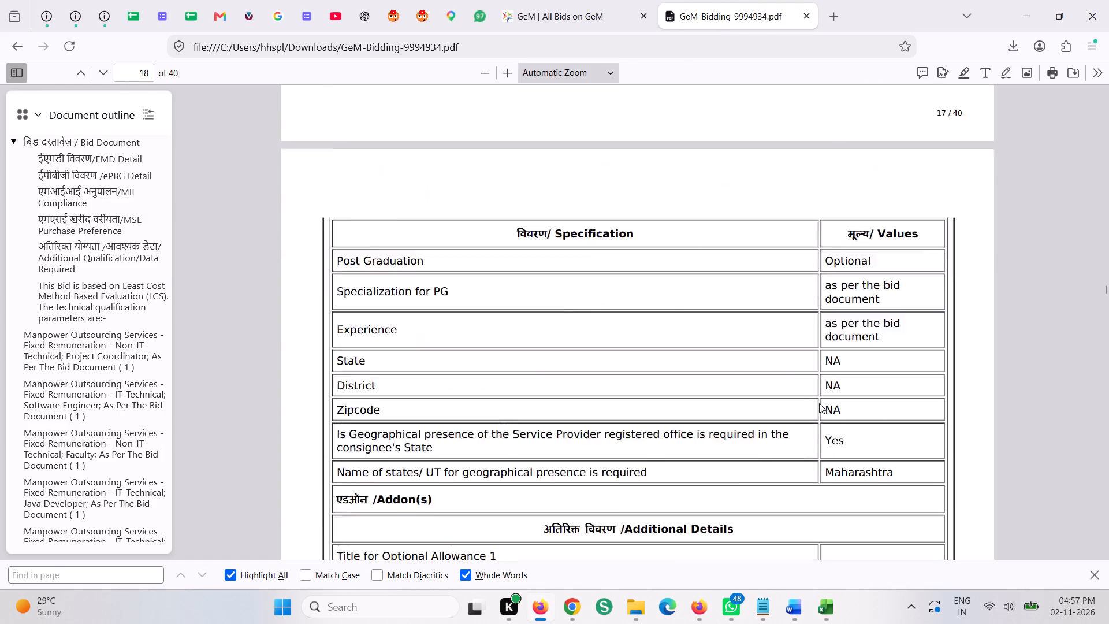
pyautogui.scroll(-3, 825, 404)
pyautogui.scroll(1, 825, 404)
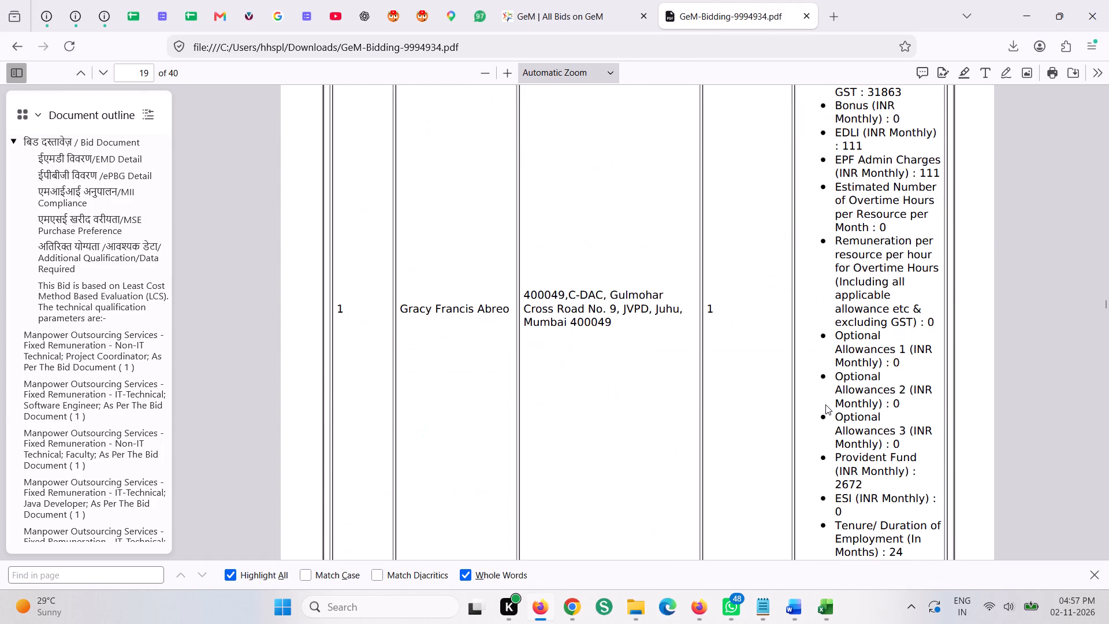
pyautogui.hotkey('alt', 'Tab')
pyautogui.press('1')
pyautogui.press('Tab')
pyautogui.write('24')
pyautogui.press('Tab')
# Copy the second Software Engineer role's basic monthly pay of 31863 from the bid PDF into serial number 7's Monthly Wages cell.
pyautogui.press('Tab')
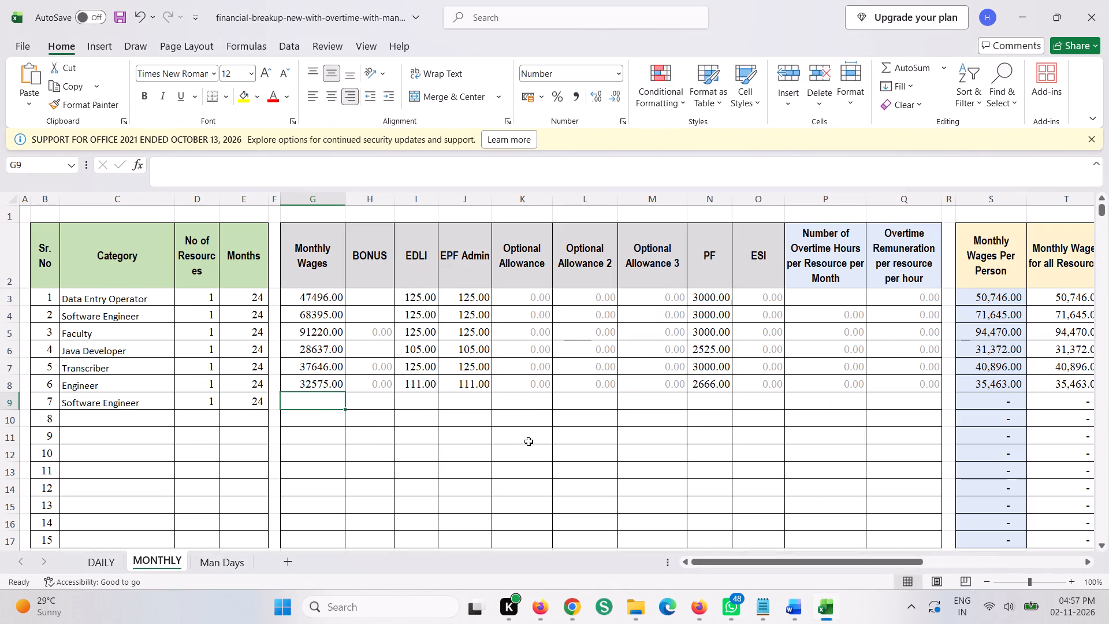
pyautogui.hotkey('alt', 'Tab')
pyautogui.scroll(1, 846, 304)
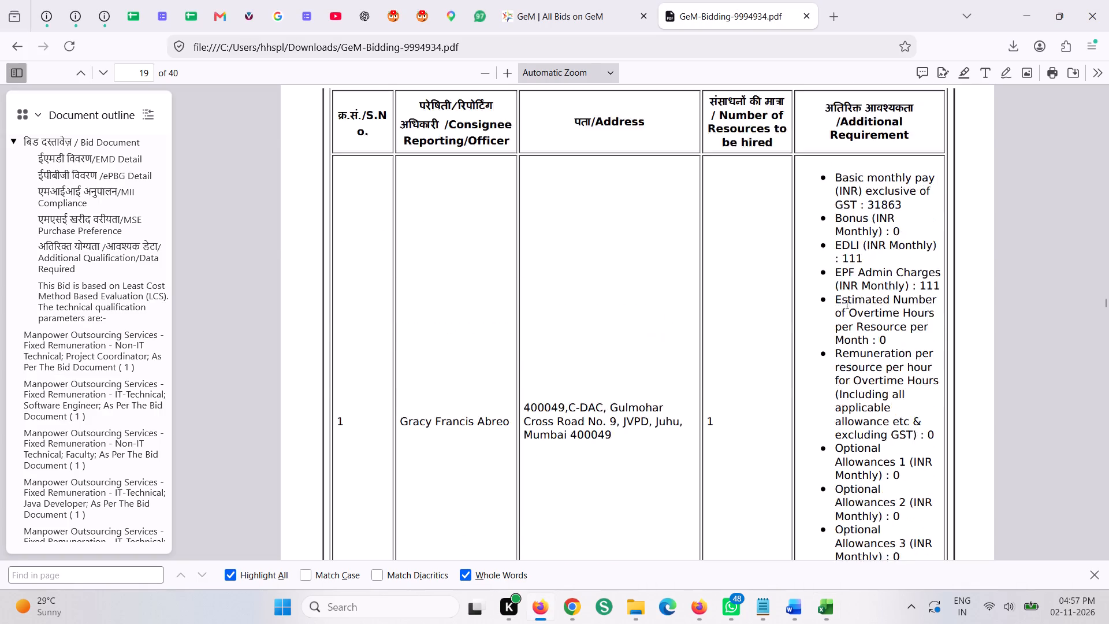
pyautogui.doubleClick(883, 434)
pyautogui.hotkey('ctrl', 'c')
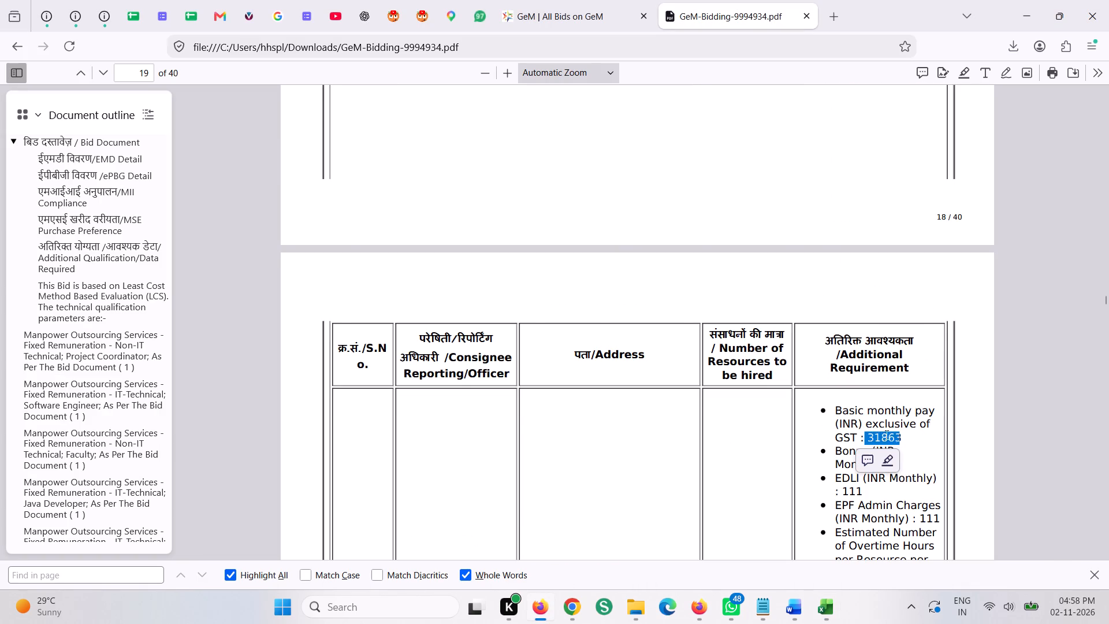
pyautogui.hotkey('ctrl', 'c')
pyautogui.hotkey('alt', 'Tab')
pyautogui.hotkey('ctrl', 'v')
# Set serial number 7's bonus to 0.
pyautogui.click(375, 400)
pyautogui.hotkey('alt', 'Tab')
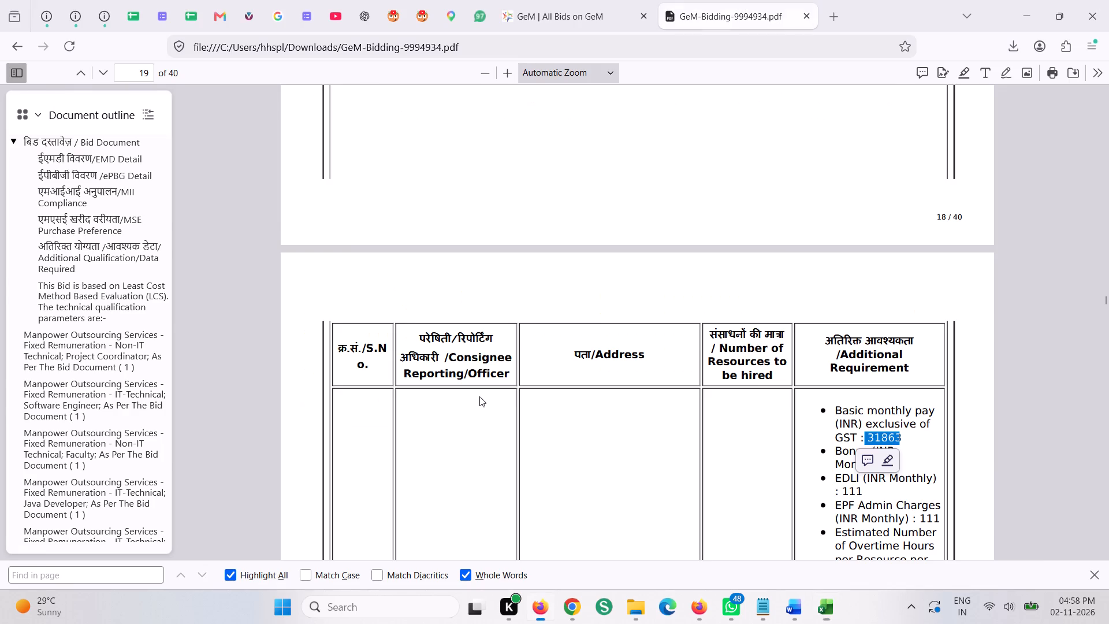
pyautogui.hotkey('alt', 'Tab')
pyautogui.press('0')
pyautogui.press('Tab')
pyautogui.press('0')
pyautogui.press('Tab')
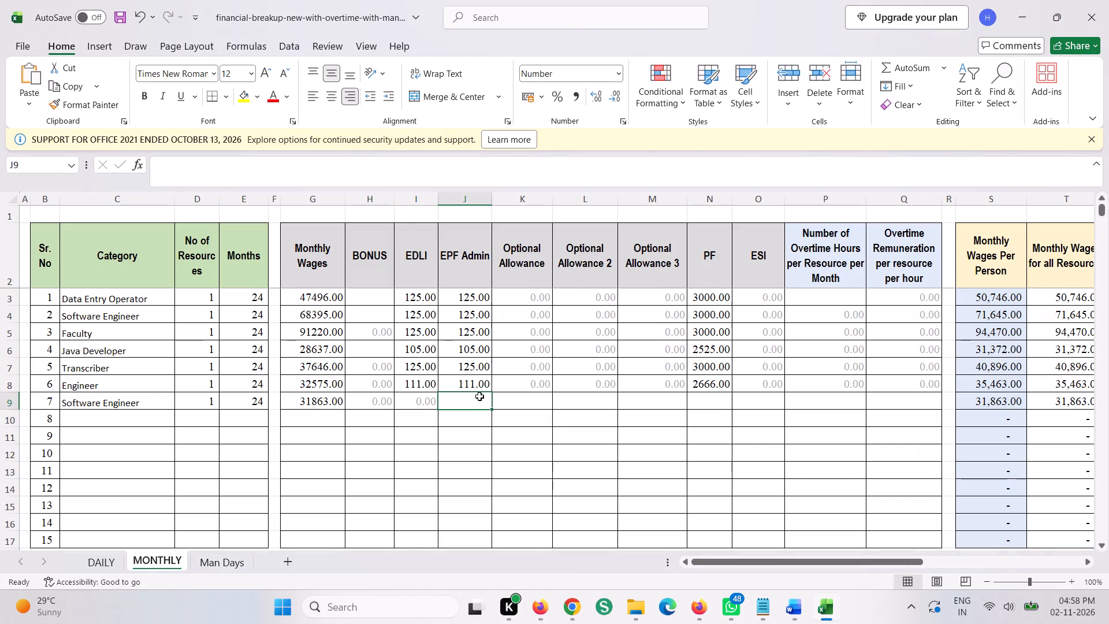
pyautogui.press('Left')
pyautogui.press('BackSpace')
# Set serial number 7's EDLI and EPF Admin charges to 111 each, as given in the bid PDF.
pyautogui.hotkey('alt', 'Tab')
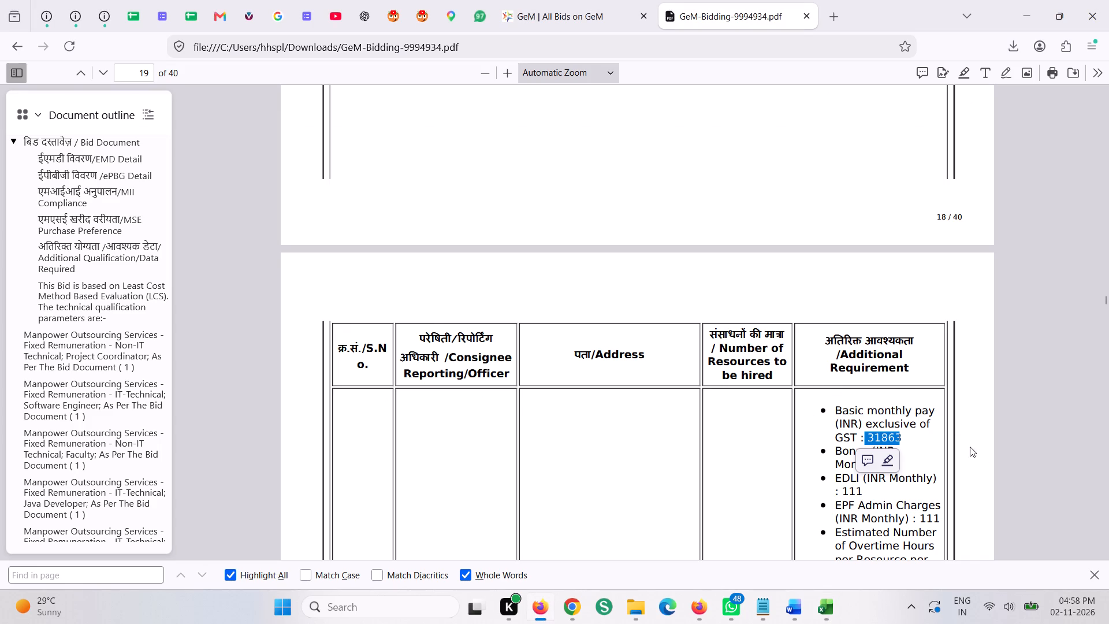
pyautogui.hotkey('alt', 'Tab')
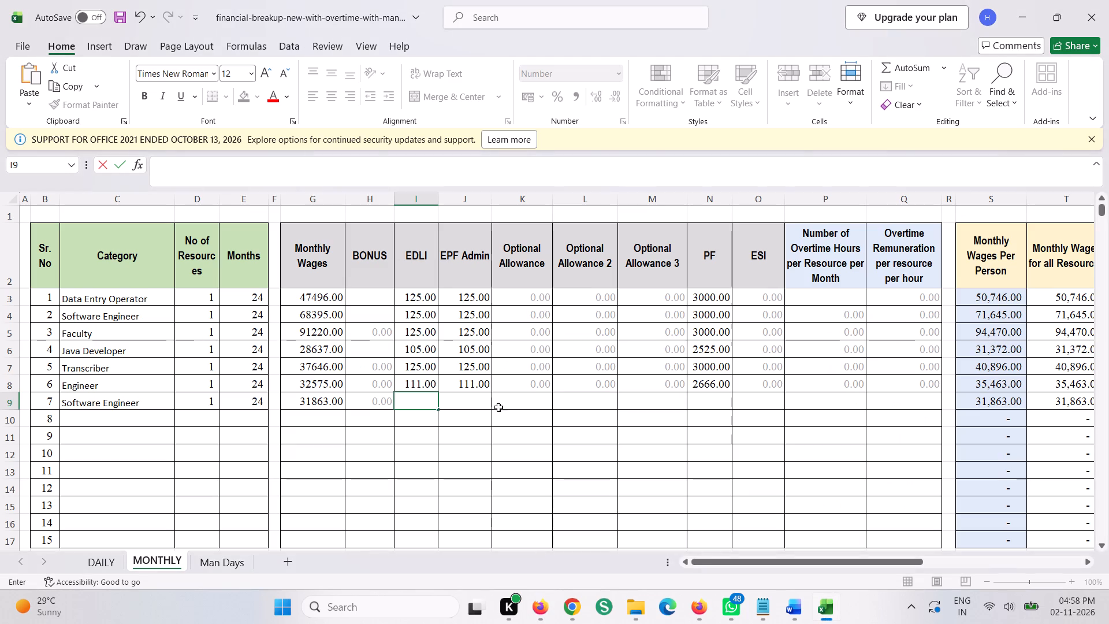
pyautogui.hotkey('alt', 'Tab')
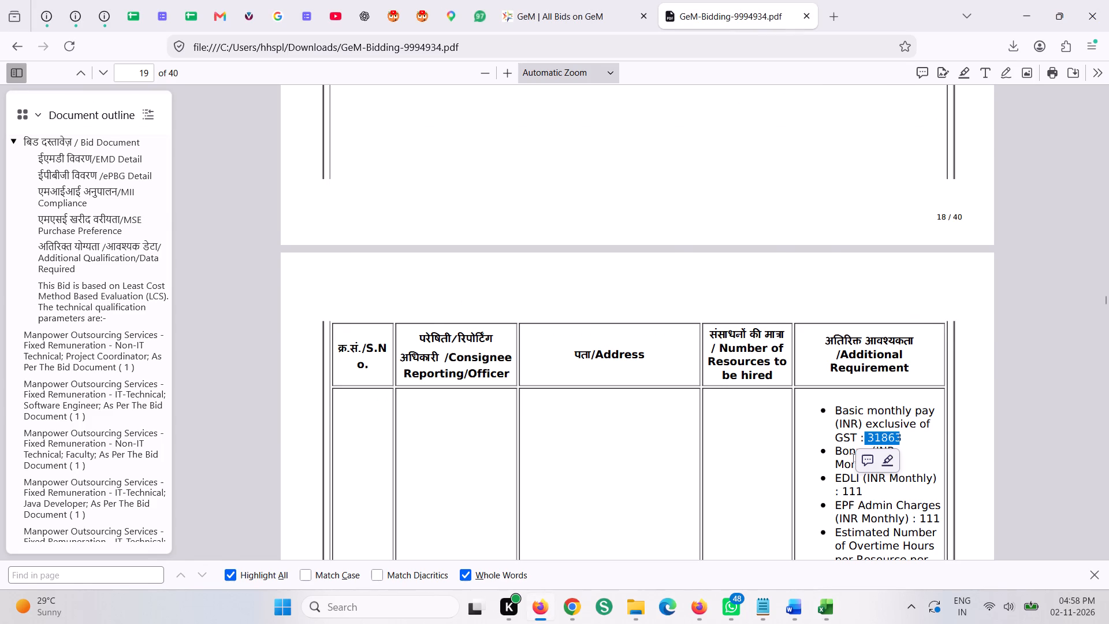
pyautogui.hotkey('alt', 'Tab')
pyautogui.click(408, 403)
pyautogui.hotkey('alt', 'Tab')
pyautogui.scroll(-1, 762, 408)
pyautogui.hotkey('alt', 'Tab')
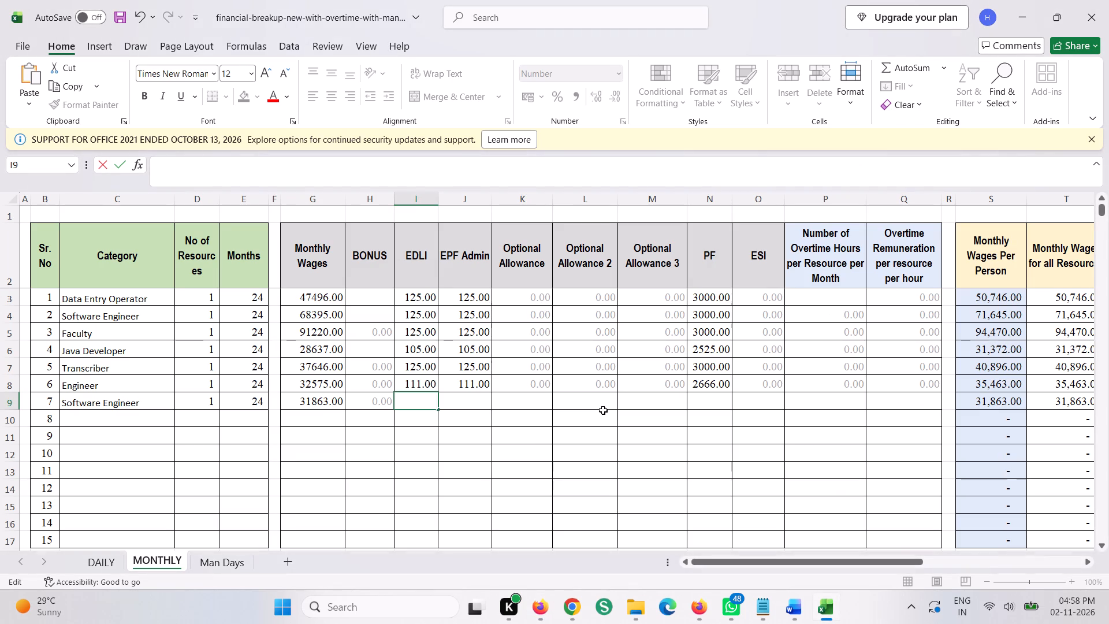
pyautogui.write('111')
pyautogui.press('Tab')
pyautogui.write('111')
pyautogui.press('Tab')
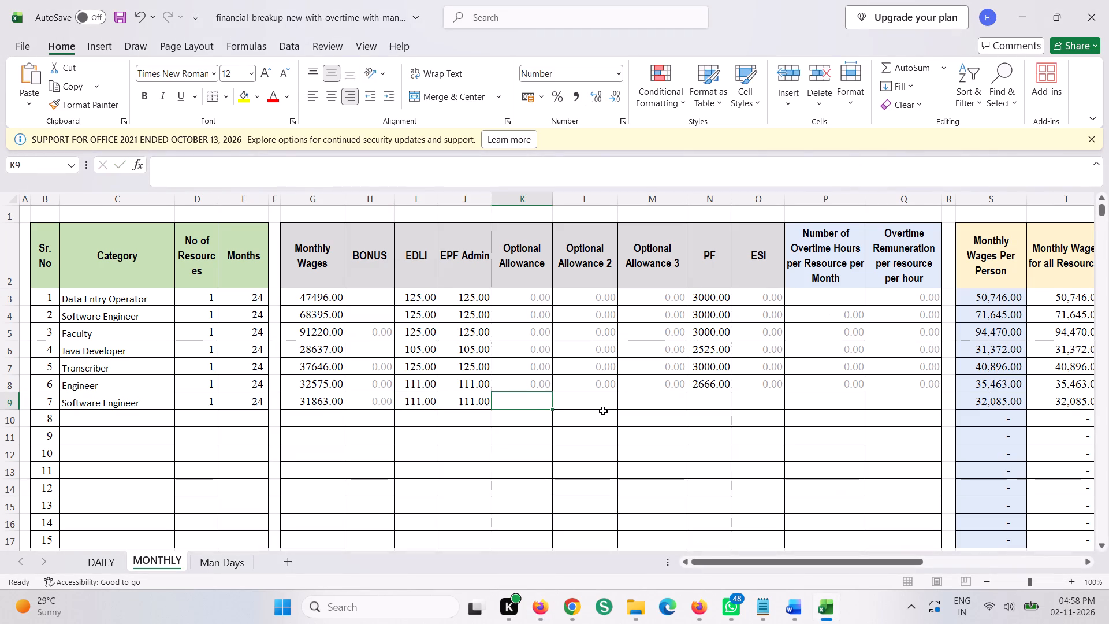
# Set all three optional allowances to 0 for serial number 7, as given in the bid PDF.
pyautogui.press('0')
pyautogui.press('Tab')
pyautogui.press('0')
pyautogui.press('Tab')
pyautogui.hotkey('alt', 'Tab')
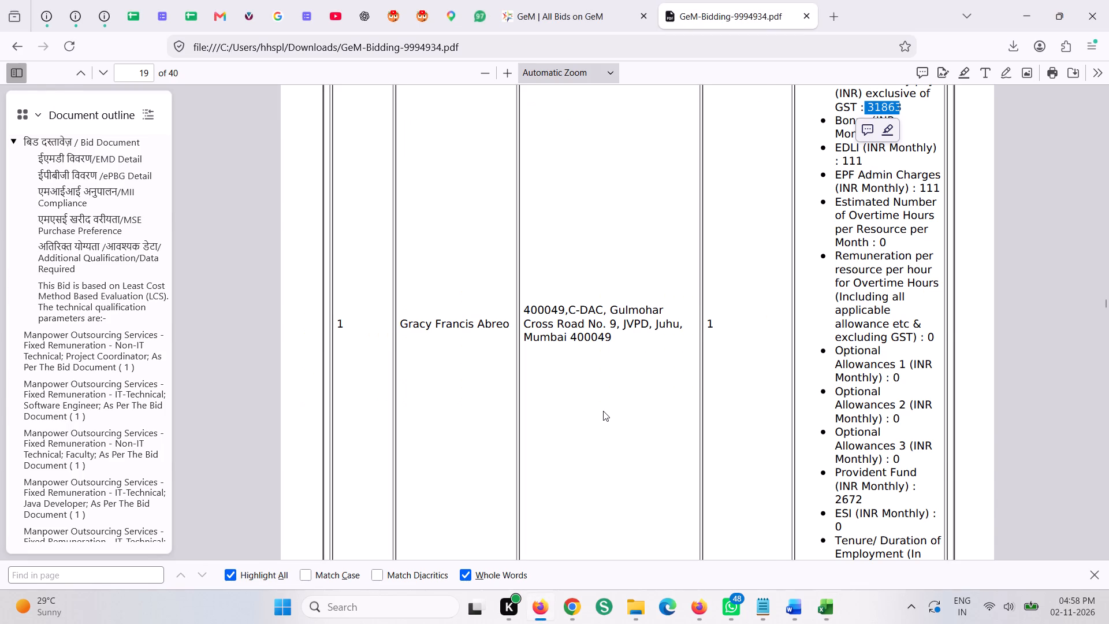
pyautogui.hotkey('alt', 'Tab')
pyautogui.press('0')
pyautogui.press('Tab')
# Copy the Provident Fund amount of 2672 from the bid PDF into serial number 7's PF cell.
pyautogui.hotkey('alt', 'Tab')
pyautogui.doubleClick(850, 498)
pyautogui.hotkey('ctrl', 'c')
pyautogui.hotkey('ctrl', 'c')
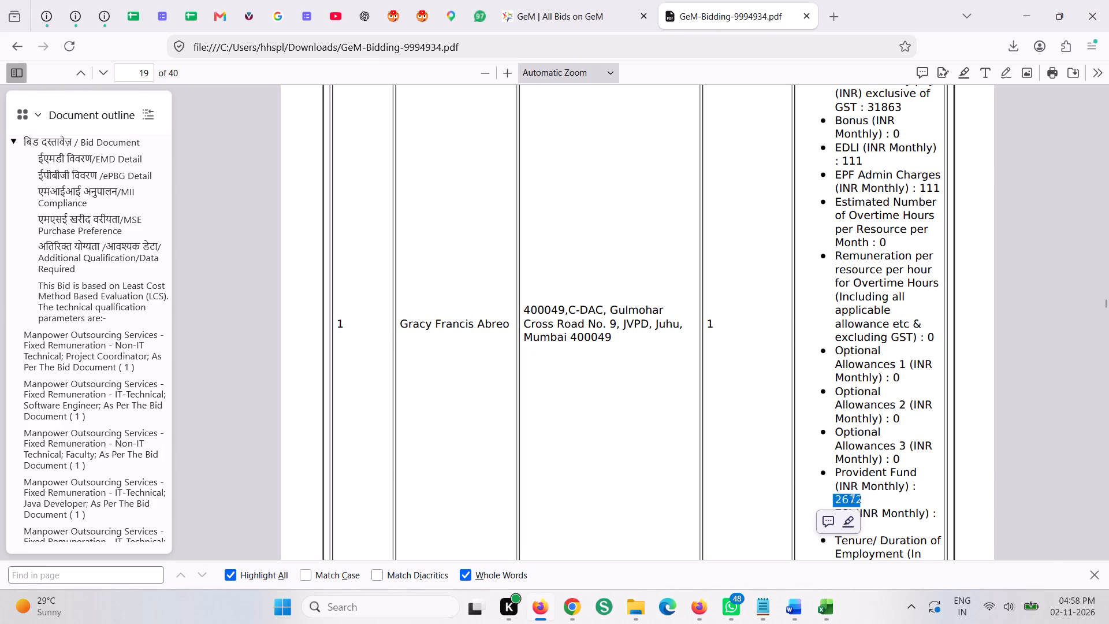
pyautogui.hotkey('alt', 'Tab')
pyautogui.doubleClick(713, 399)
pyautogui.hotkey('ctrl', 'v')
# Set serial number 7's ESI, monthly overtime hours and overtime remuneration per hour to 0.
pyautogui.click(777, 406)
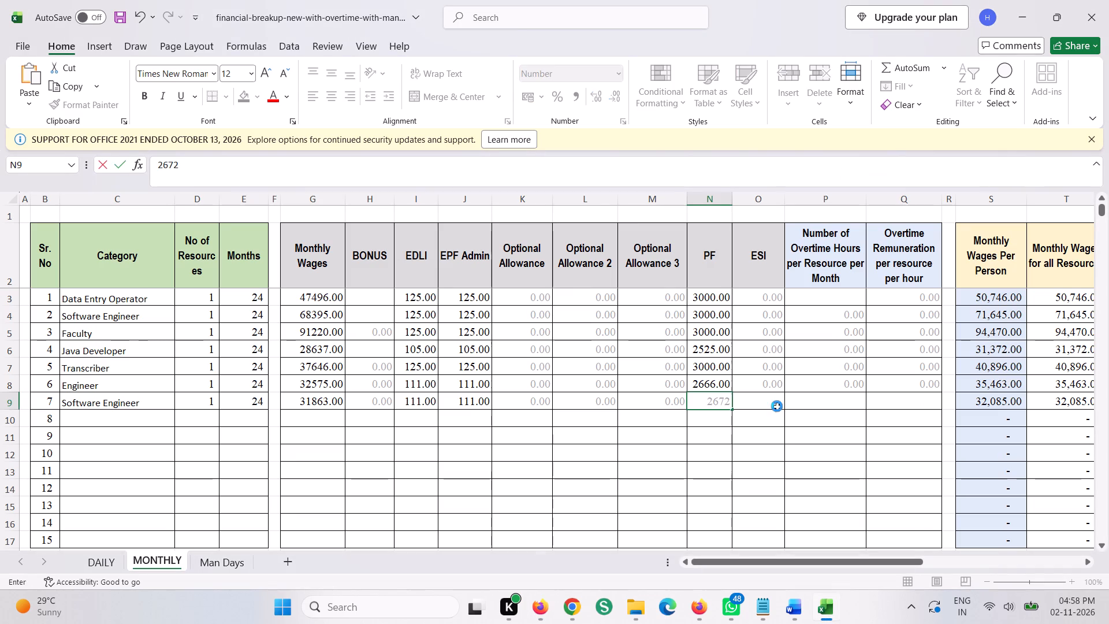
pyautogui.press('0')
pyautogui.press('Tab')
pyautogui.press('0')
pyautogui.press('Tab')
pyautogui.press('0')
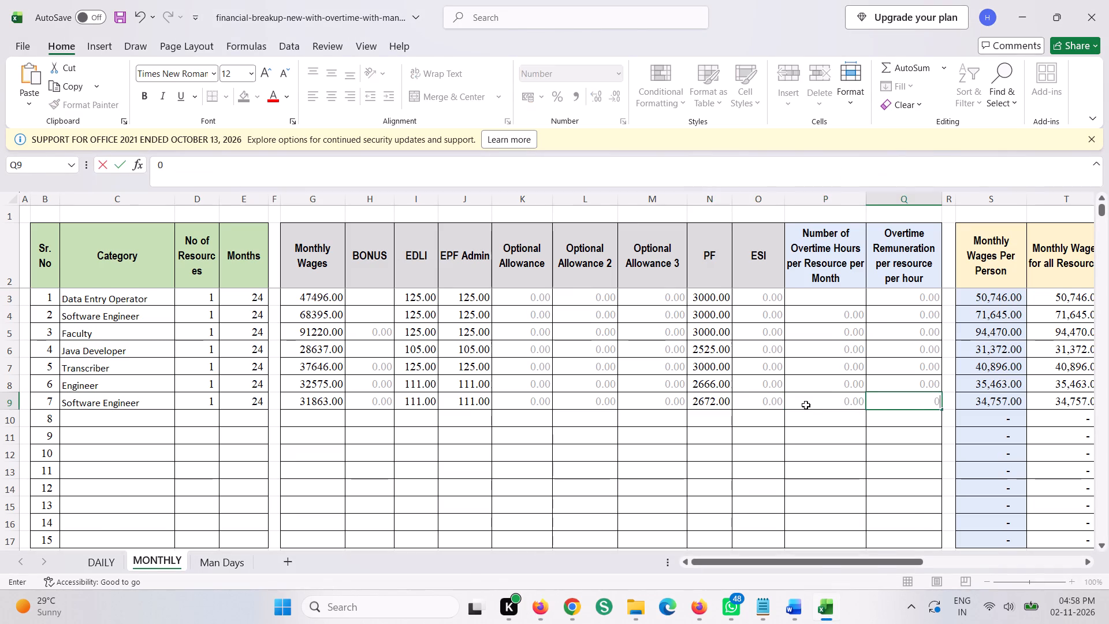
pyautogui.hotkey('alt', 'Tab')
pyautogui.scroll(-1, 861, 396)
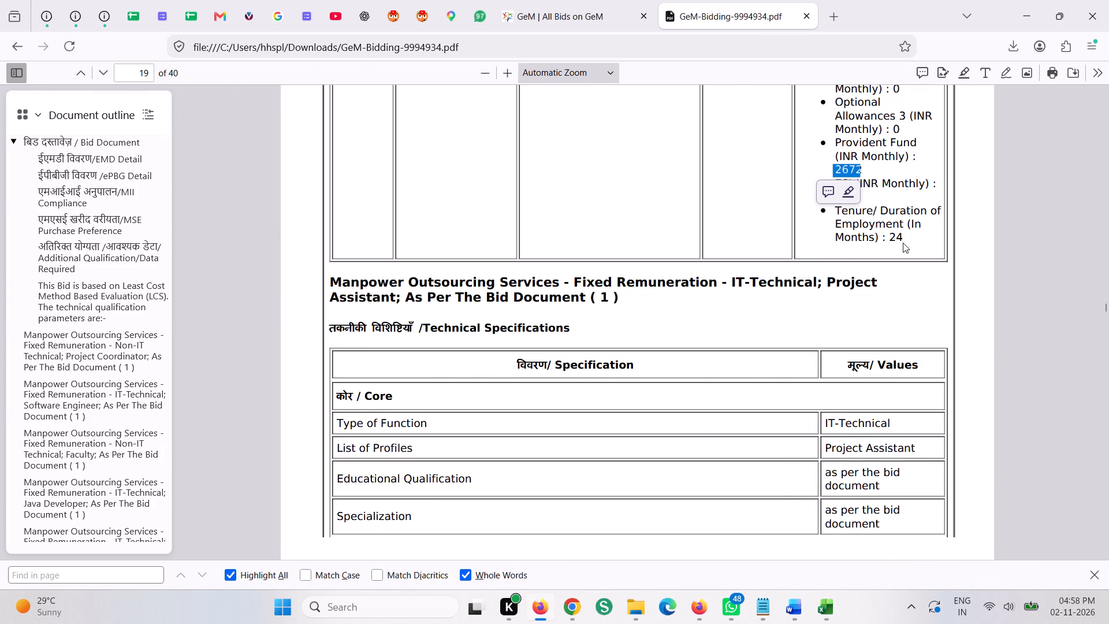
pyautogui.hotkey('alt', 'Tab')
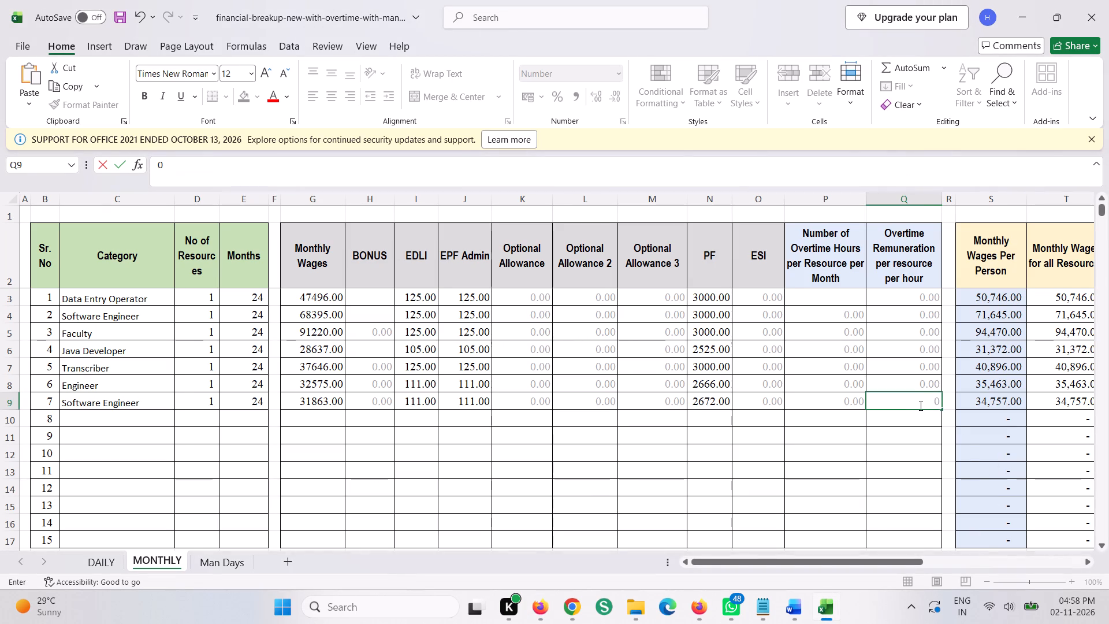
pyautogui.press('Tab')
# Copy the profile name Project Assistant from the bid PDF into the Category cell of serial number 8.
pyautogui.hotkey('alt', 'Tab')
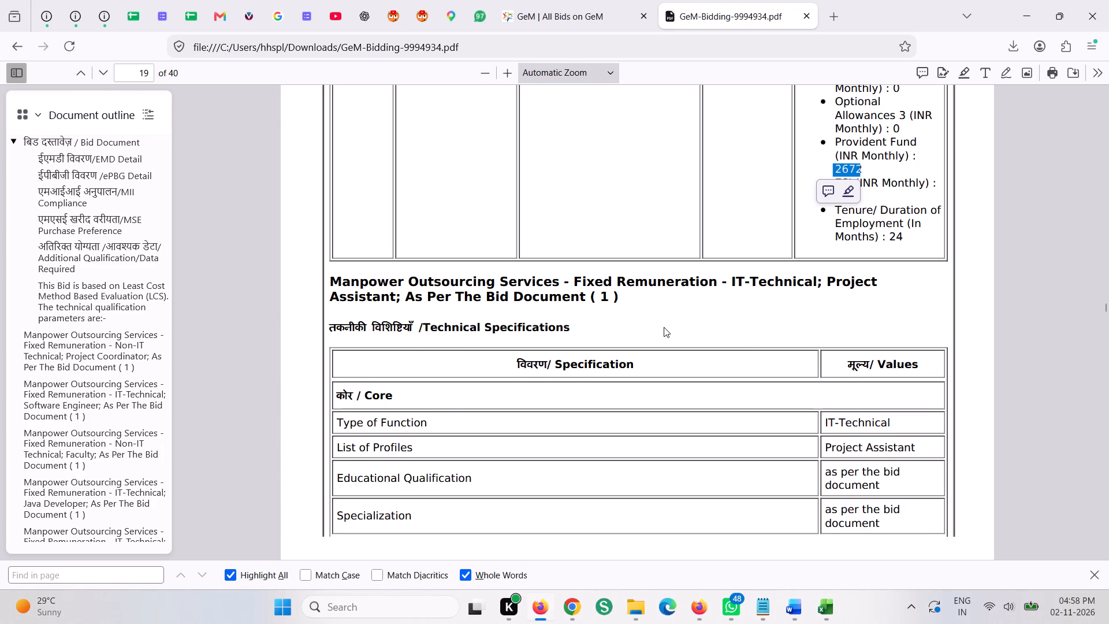
pyautogui.scroll(-1, 664, 327)
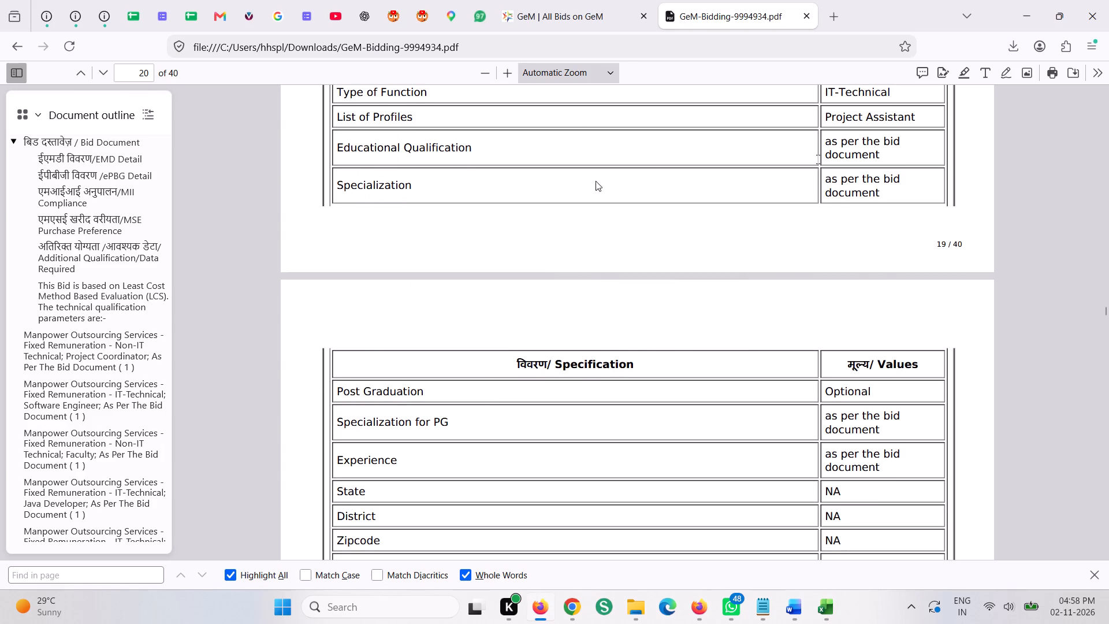
pyautogui.tripleClick(846, 113)
pyautogui.hotkey('ctrl', 'c')
pyautogui.hotkey('ctrl', 'c')
pyautogui.hotkey('alt', 'Tab')
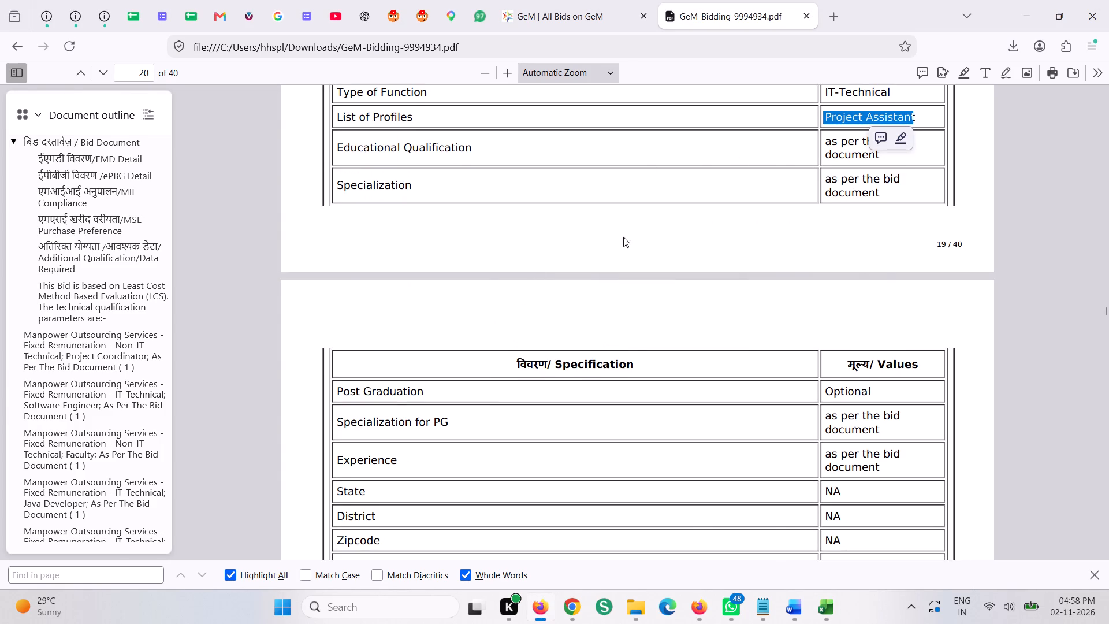
pyautogui.click(103, 419)
pyautogui.hotkey('ctrl', 'v')
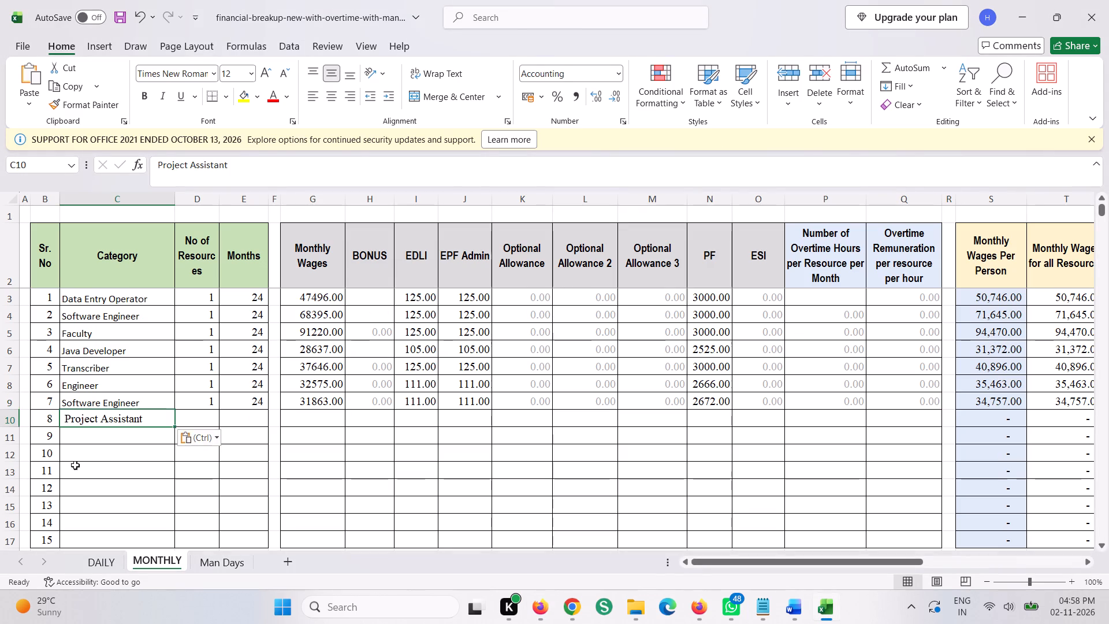
pyautogui.click(79, 462)
# Set the number of resources to 1 and months to 24 for the Project Assistant, consulting the role's bid PDF details.
pyautogui.click(202, 419)
pyautogui.hotkey('alt', 'Tab')
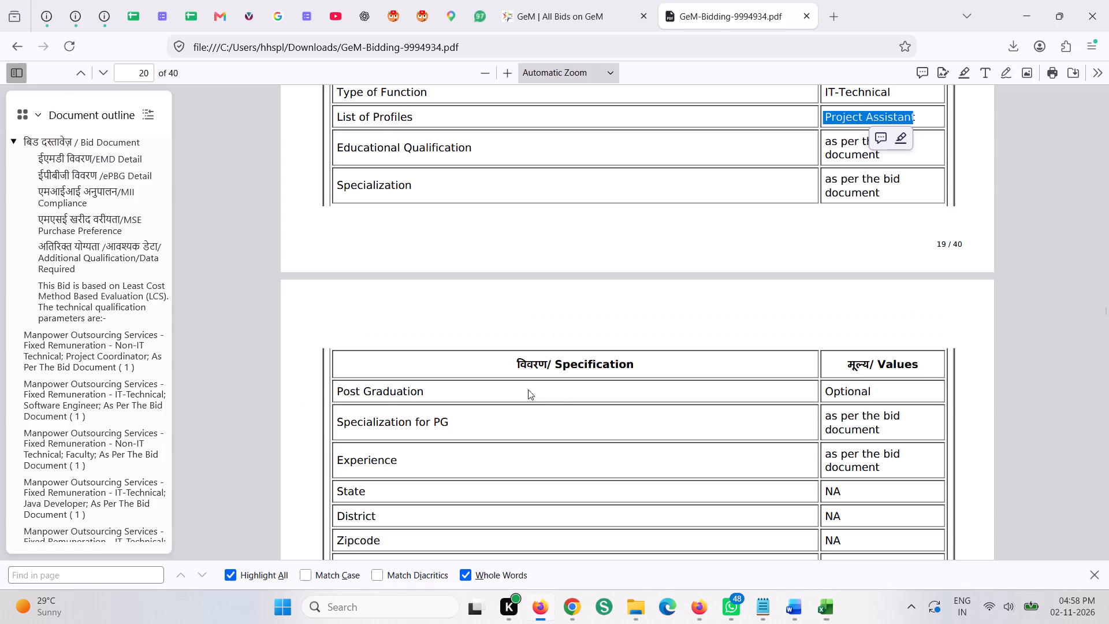
pyautogui.scroll(-1, 703, 318)
pyautogui.scroll(-2, 753, 329)
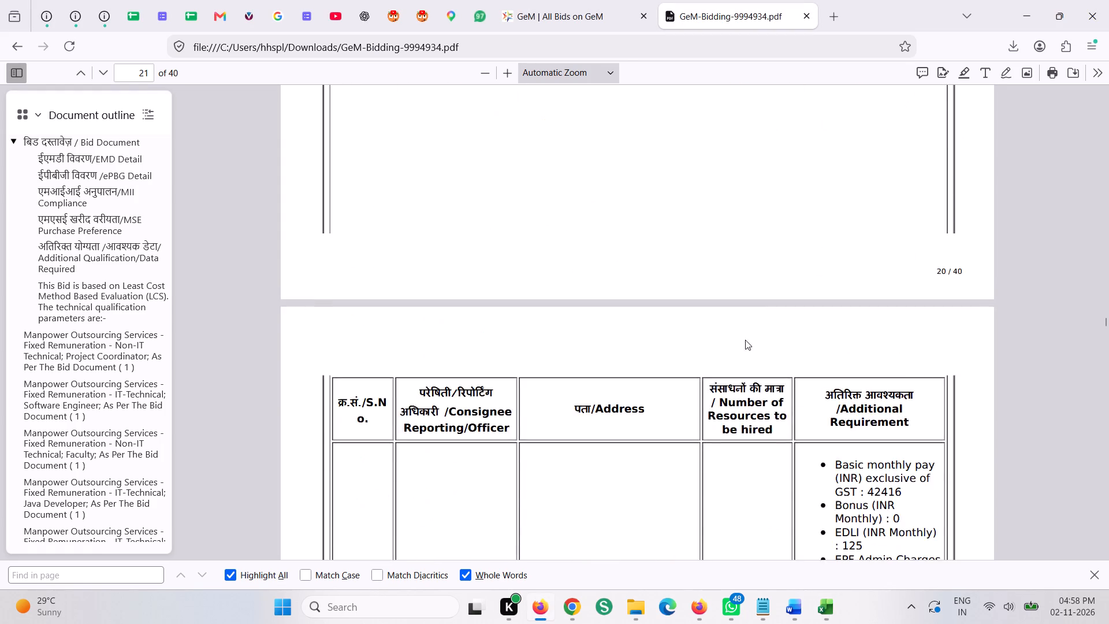
pyautogui.scroll(-1, 732, 342)
pyautogui.hotkey('alt', 'Tab')
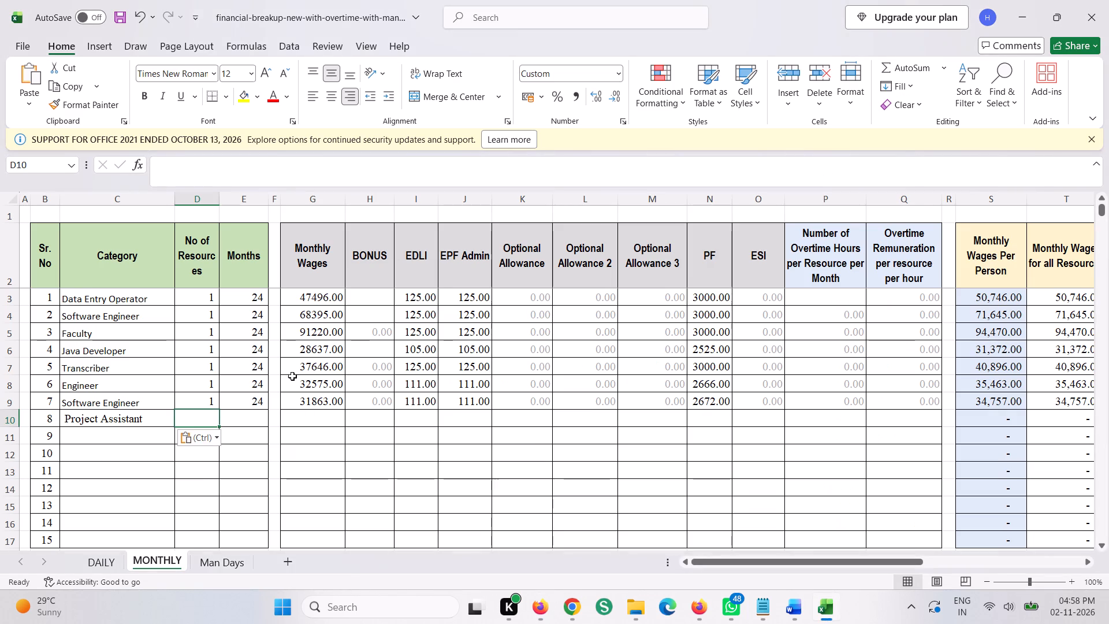
pyautogui.press('1')
pyautogui.press('Tab')
pyautogui.write('24')
pyautogui.press('Tab')
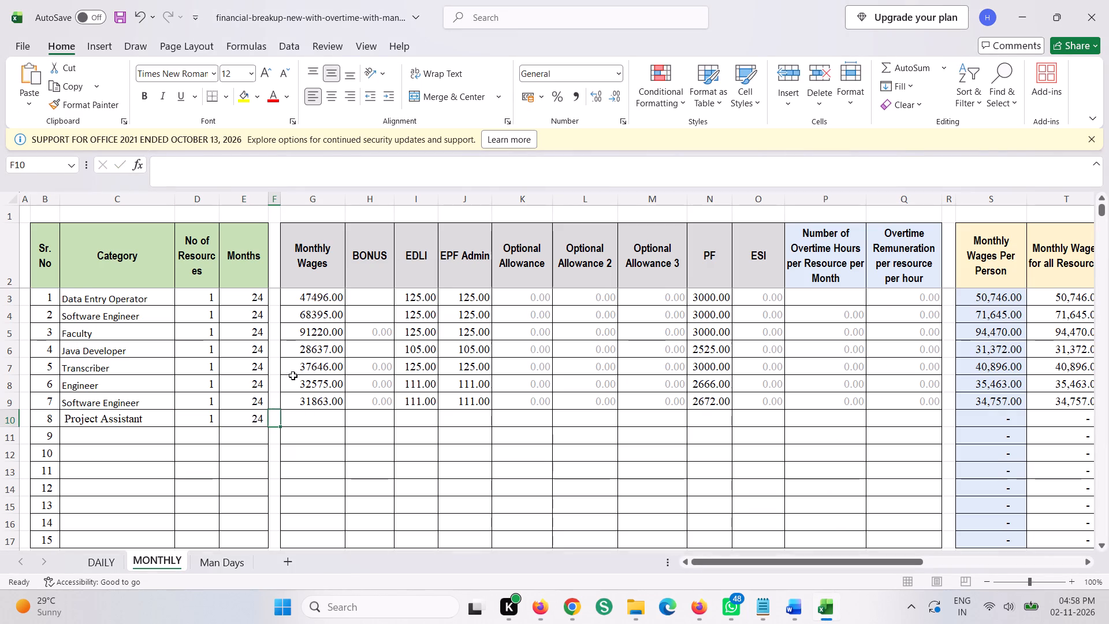
# Copy the Project Assistant's basic monthly pay of 42416 from the bid PDF into its Monthly Wages cell.
pyautogui.click(334, 420)
pyautogui.hotkey('alt', 'Tab')
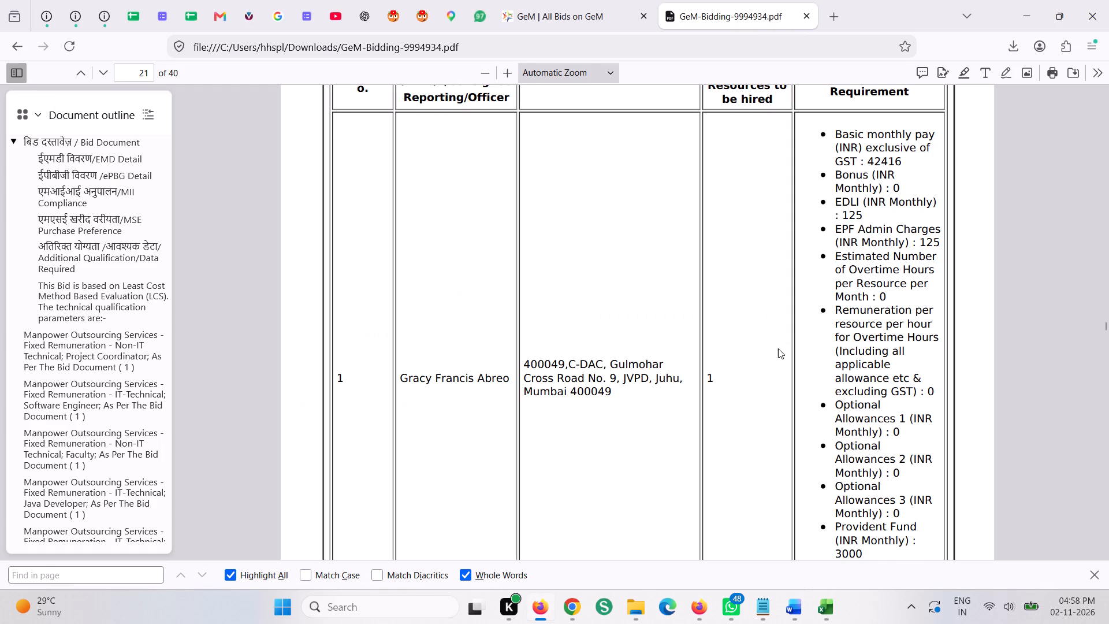
pyautogui.doubleClick(877, 159)
pyautogui.hotkey('ctrl', 'c')
pyautogui.hotkey('ctrl', 'c')
pyautogui.hotkey('alt', 'Tab')
pyautogui.doubleClick(317, 415)
pyautogui.hotkey('ctrl', 'v')
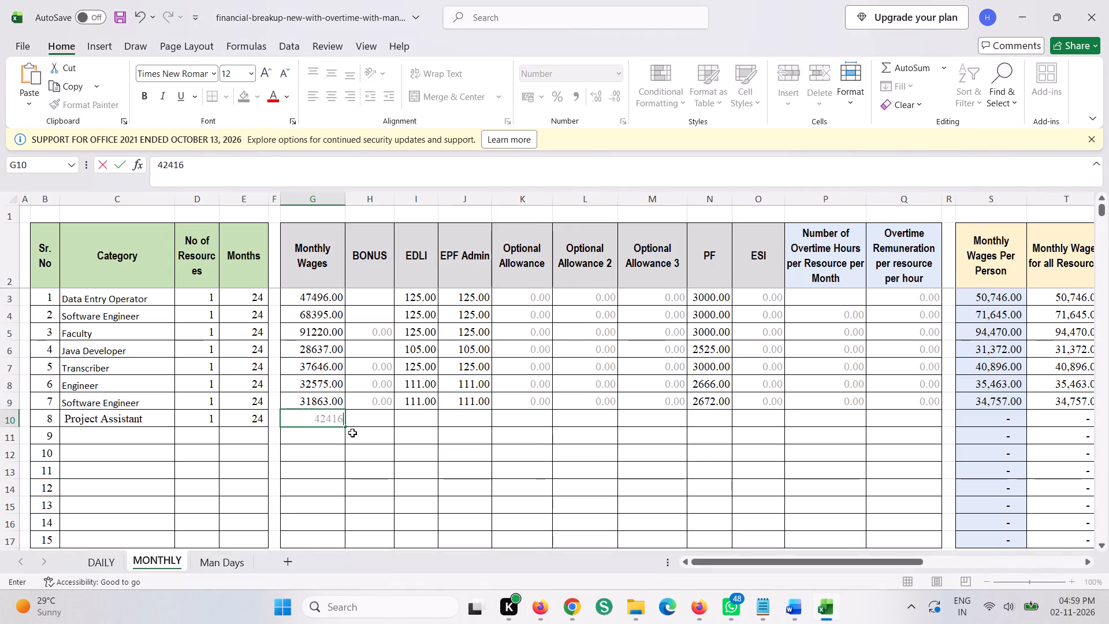
pyautogui.click(376, 421)
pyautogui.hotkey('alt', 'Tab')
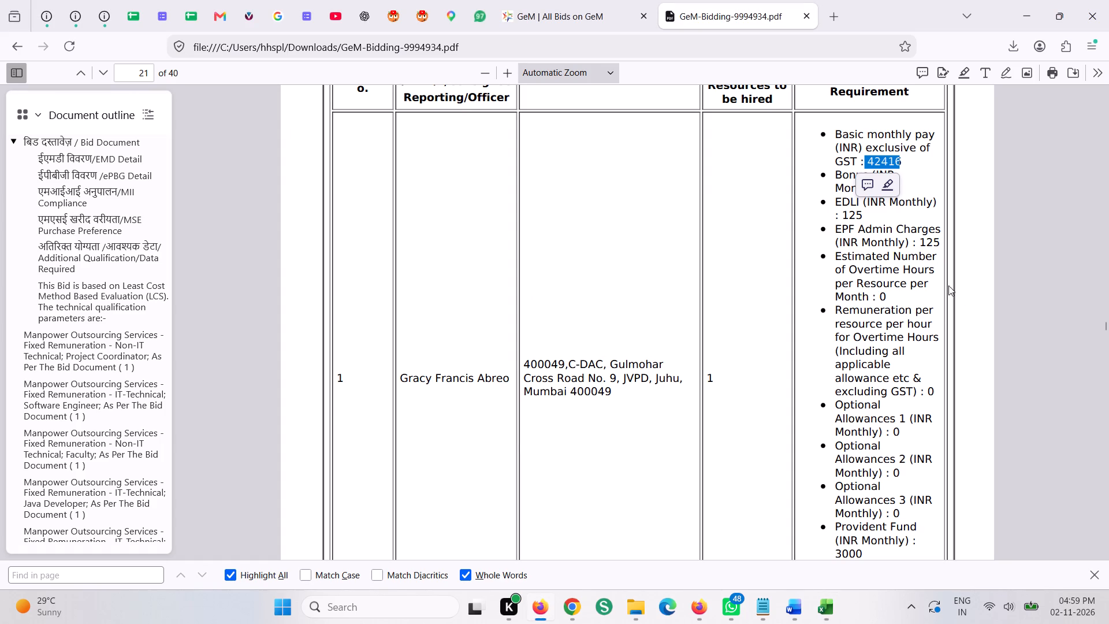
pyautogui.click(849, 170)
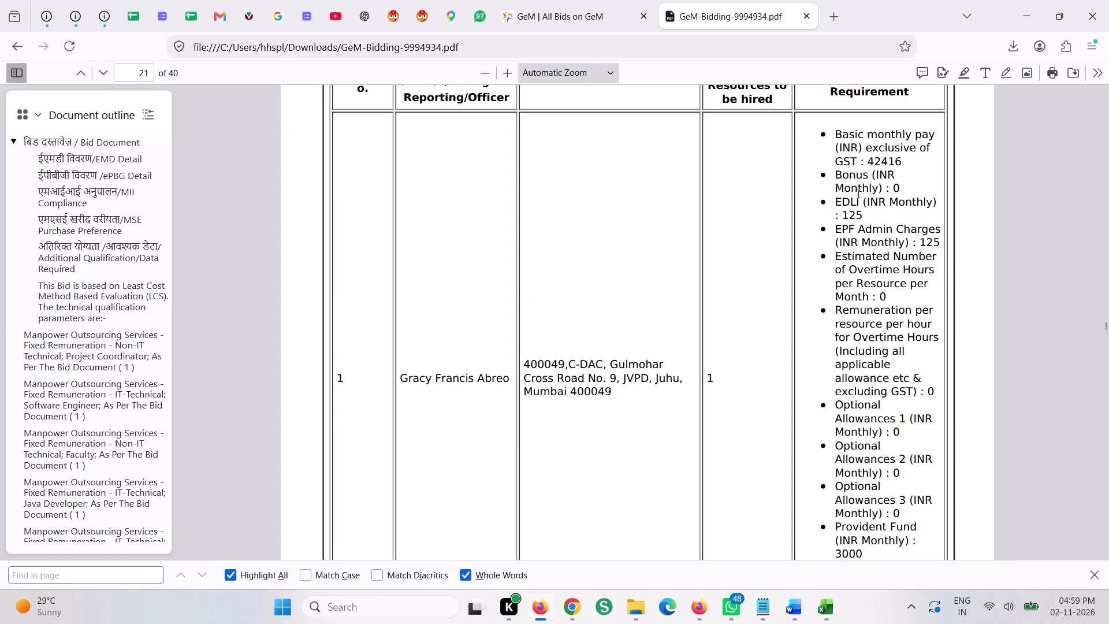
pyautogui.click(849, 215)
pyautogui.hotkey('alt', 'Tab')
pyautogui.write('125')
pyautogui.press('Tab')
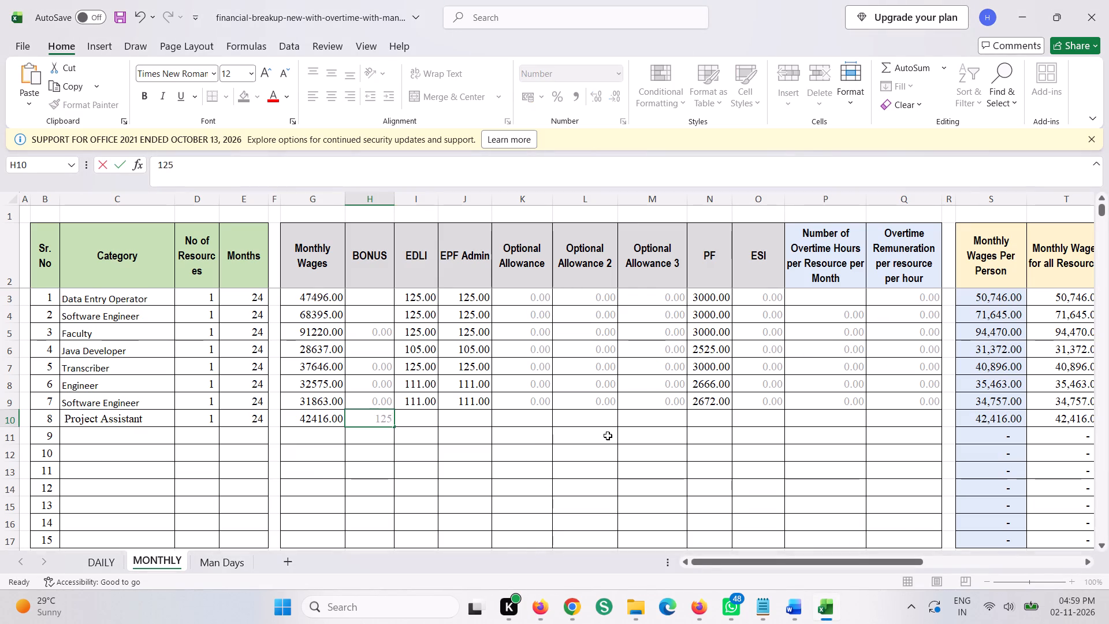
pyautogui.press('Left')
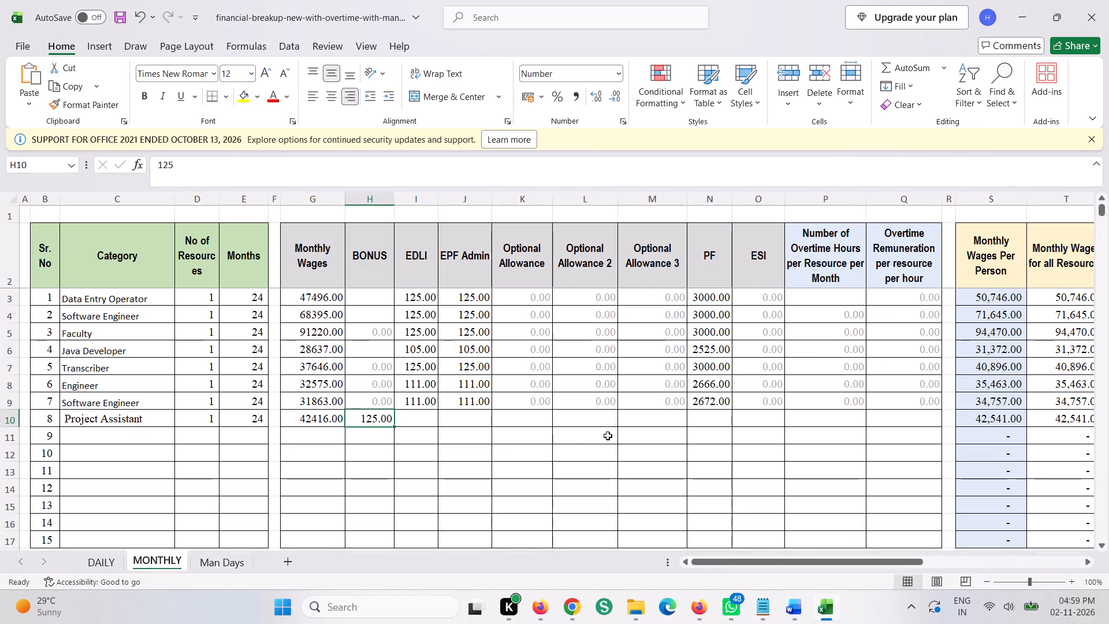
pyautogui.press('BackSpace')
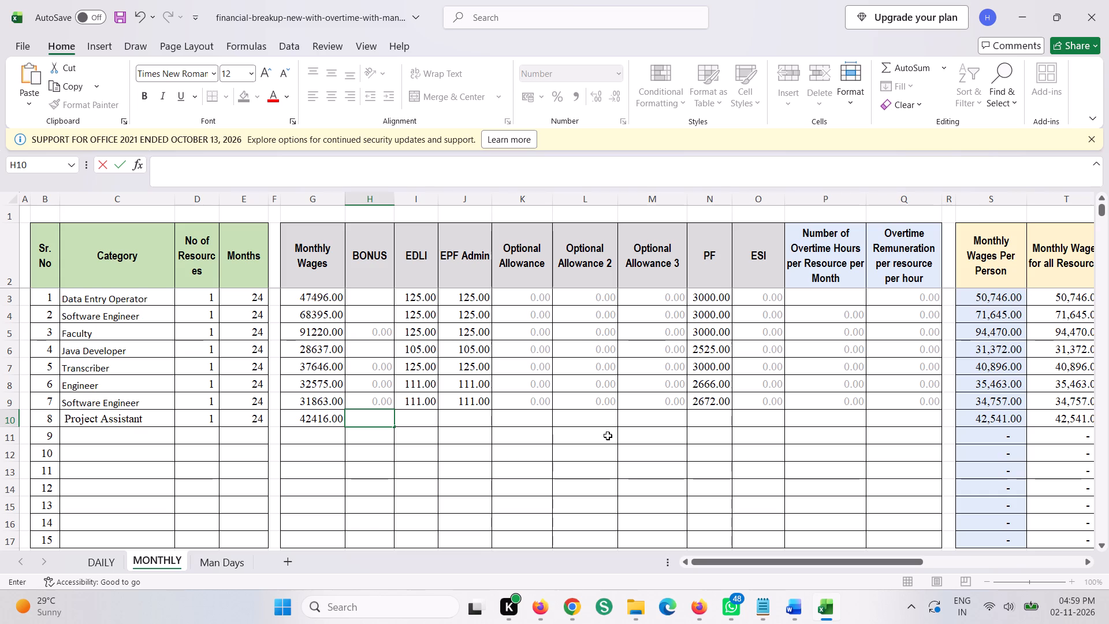
# Set the Project Assistant's bonus to 0, checking it against the bid PDF.
pyautogui.press('0')
pyautogui.hotkey('alt', 'Tab')
pyautogui.hotkey('alt', 'Tab')
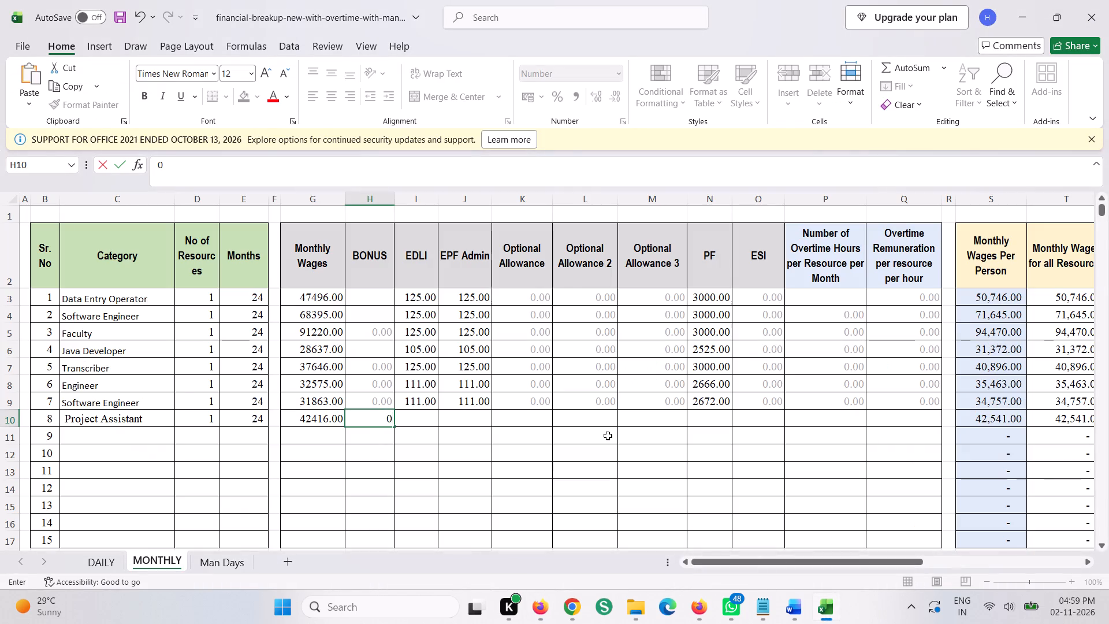
pyautogui.press('Tab')
pyautogui.hotkey('alt', 'Tab')
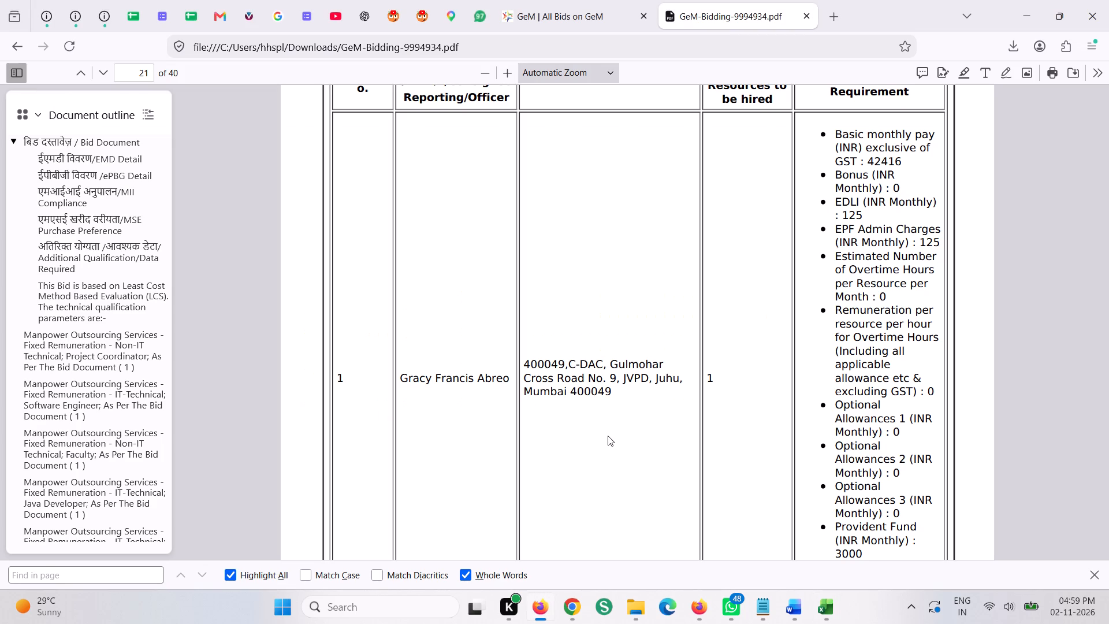
pyautogui.hotkey('alt', 'Tab')
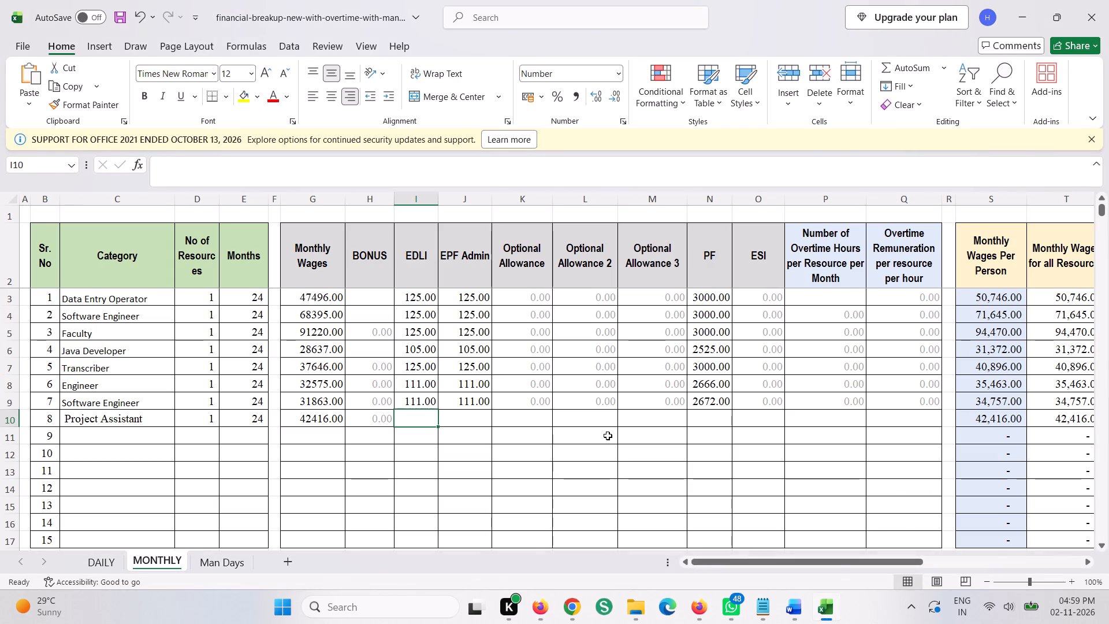
# Set the Project Assistant's EDLI and EPF Admin charges to 125 each, checking them against the bid PDF.
pyautogui.hotkey('alt', 'Tab')
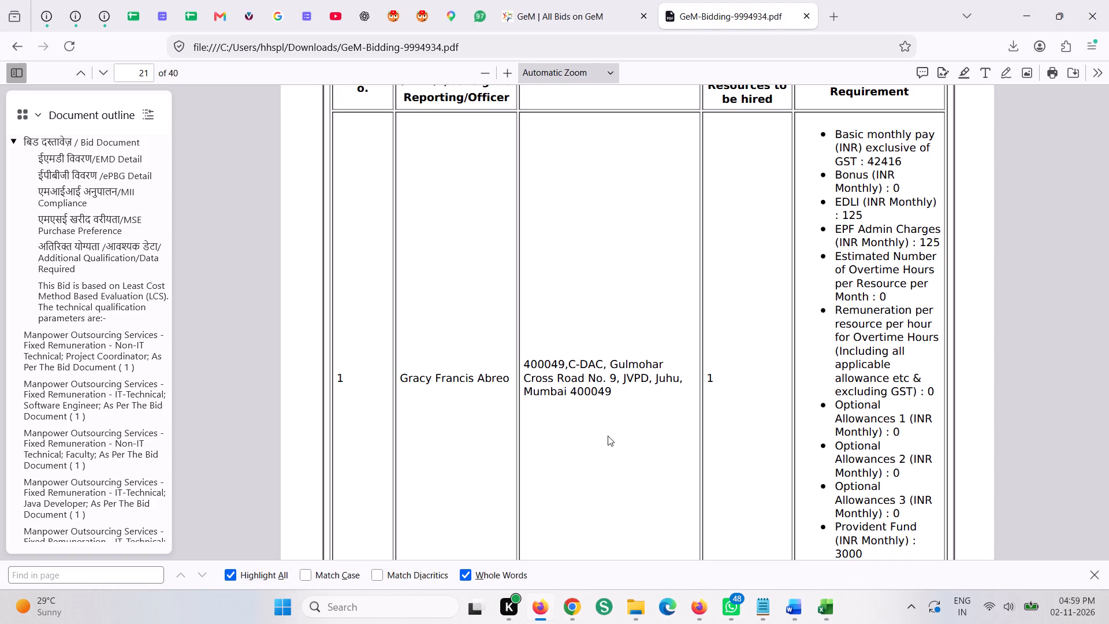
pyautogui.hotkey('alt', 'Tab')
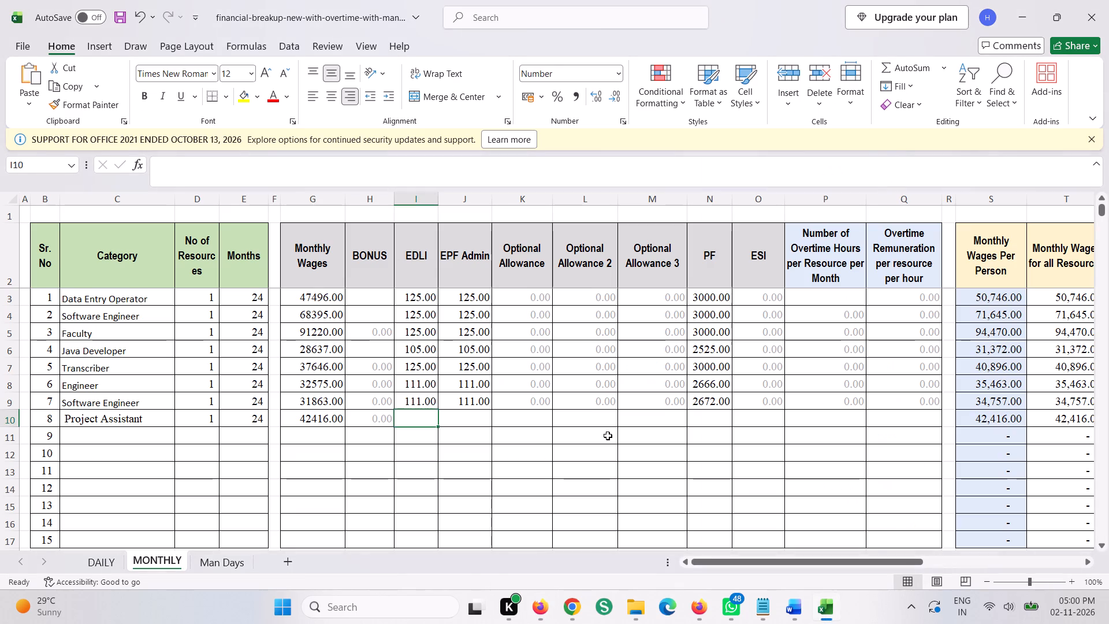
pyautogui.hotkey('alt', 'Tab')
pyautogui.hotkey('alt', 'Tab')
pyautogui.write('125')
pyautogui.press('Tab')
pyautogui.press('2')
pyautogui.press('BackSpace')
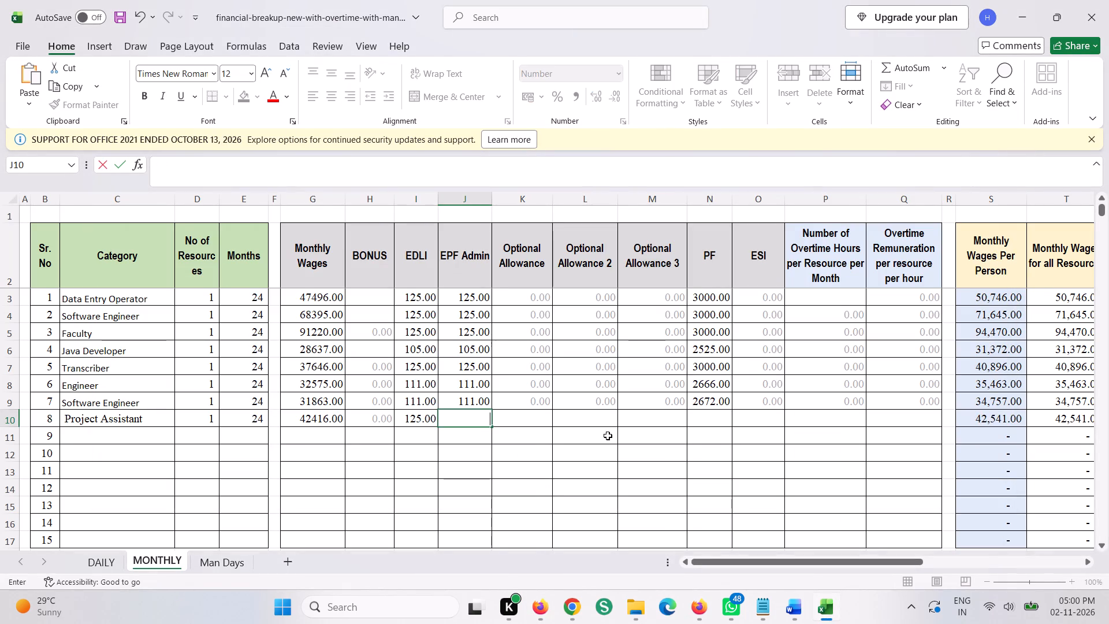
pyautogui.write('125')
pyautogui.press('Tab')
# Set all three optional allowances to 0 for the Project Assistant.
pyautogui.press('0')
pyautogui.press('Tab')
pyautogui.press('0')
pyautogui.press('Tab')
pyautogui.press('0')
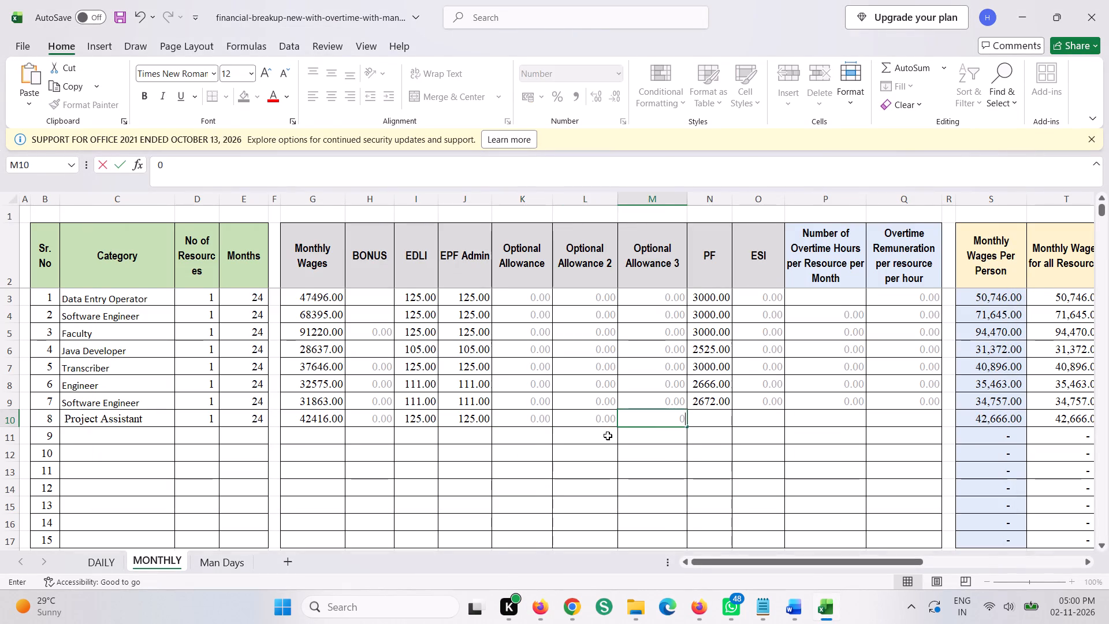
pyautogui.press('Tab')
# Consult the bid PDF and set the Project Assistant's PF to 3000, and ESI, overtime hours and overtime remuneration to 0.
pyautogui.hotkey('alt', 'Tab')
pyautogui.scroll(-1, 889, 256)
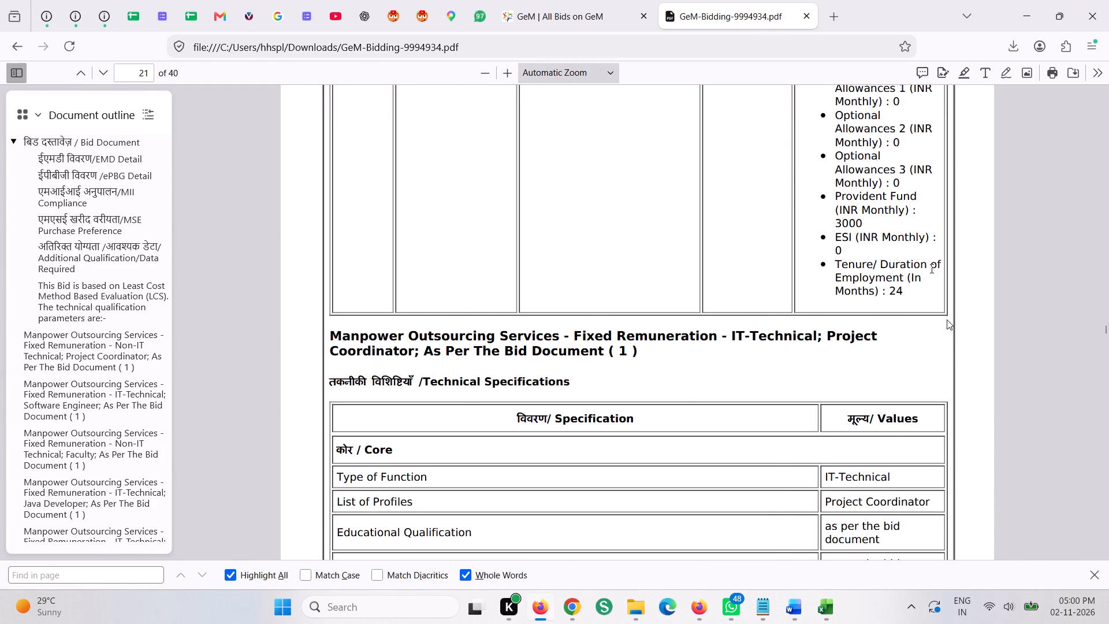
pyautogui.hotkey('alt', 'Tab')
pyautogui.hotkey('alt', 'Tab')
pyautogui.hotkey('alt', 'Tab')
pyautogui.write('3000')
pyautogui.press('Tab')
pyautogui.press('0')
pyautogui.press('Tab')
pyautogui.press('0')
pyautogui.press('Tab')
pyautogui.press('0')
pyautogui.press('Tab')
# Copy the profile name Project Coordinator from the bid PDF into the Category cell of serial number 9.
pyautogui.hotkey('alt', 'Tab')
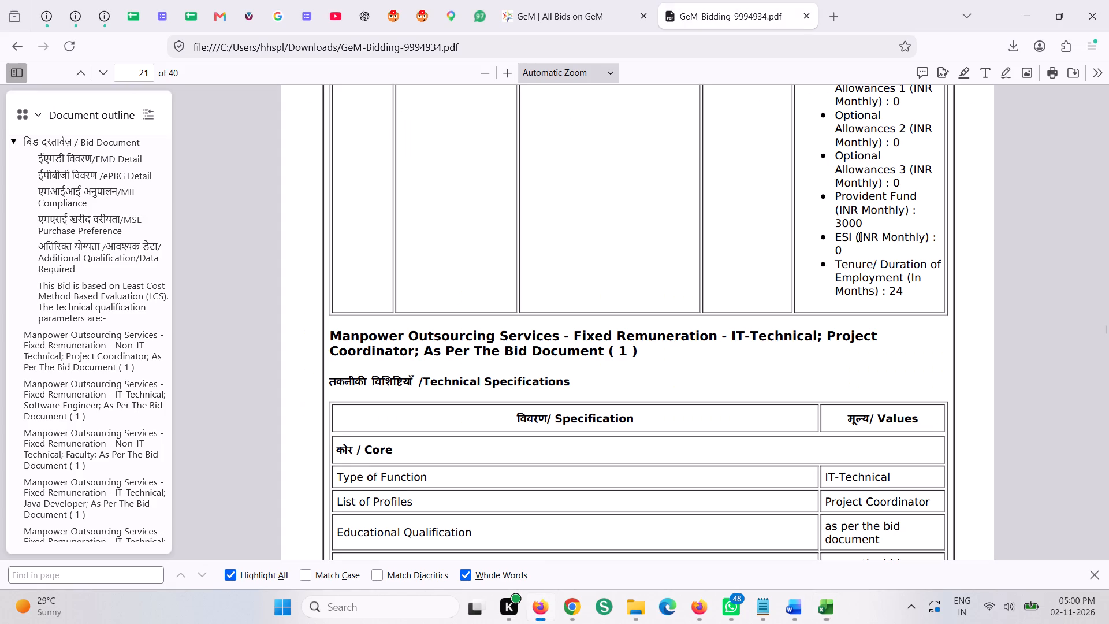
pyautogui.scroll(-1, 764, 233)
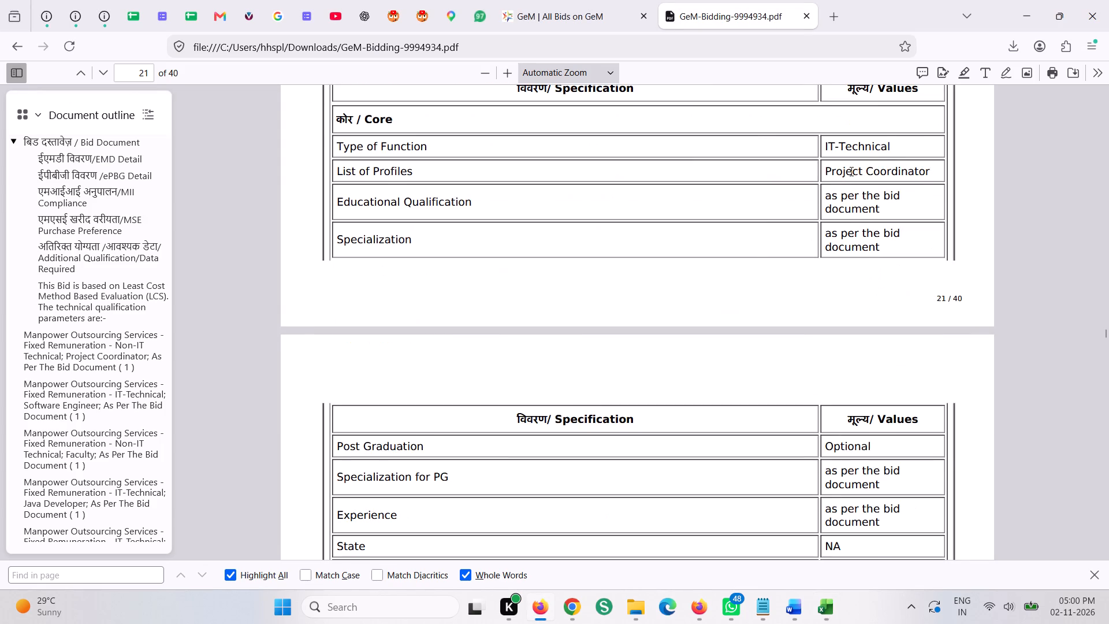
pyautogui.tripleClick(850, 176)
pyautogui.hotkey('ctrl', 'c')
pyautogui.hotkey('ctrl', 'c')
pyautogui.hotkey('alt', 'Tab')
pyautogui.click(88, 440)
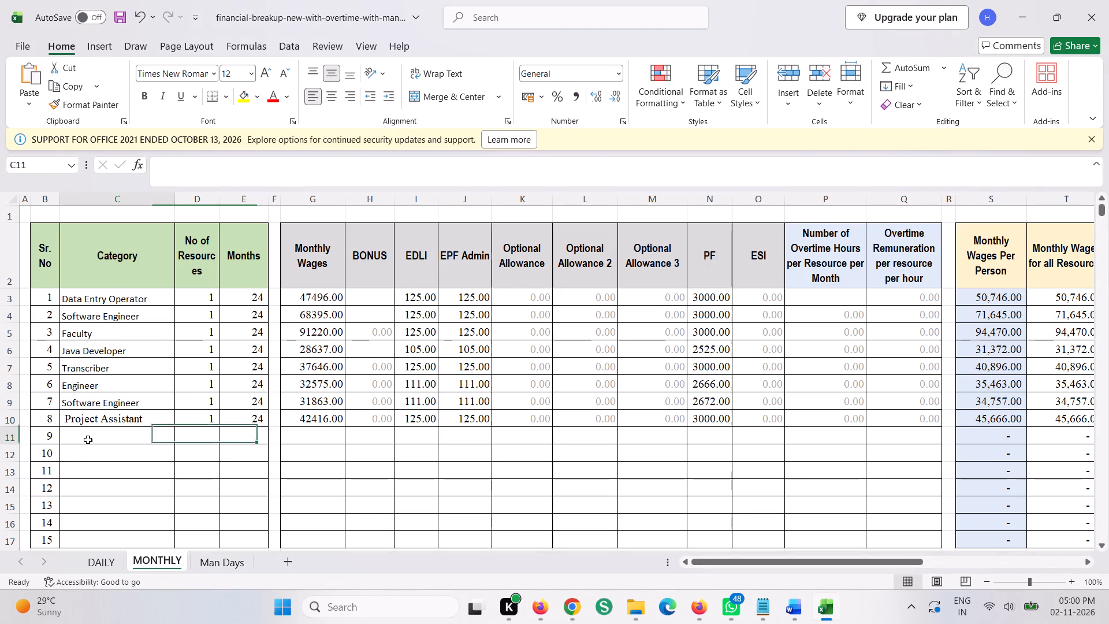
pyautogui.hotkey('ctrl', 'v')
pyautogui.click(81, 487)
# Set the number of resources to 1 and months to 24 for the Project Coordinator.
pyautogui.click(199, 432)
pyautogui.hotkey('alt', 'Tab')
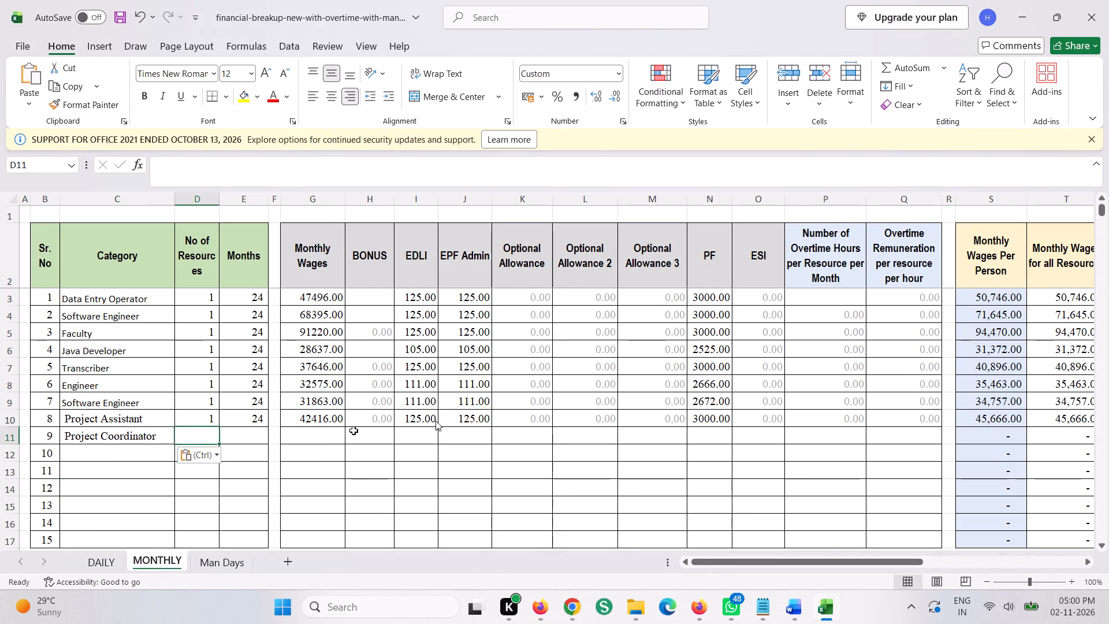
pyautogui.hotkey('alt', 'Tab')
pyautogui.press('1')
pyautogui.press('Tab')
pyautogui.write('24')
pyautogui.press('Tab')
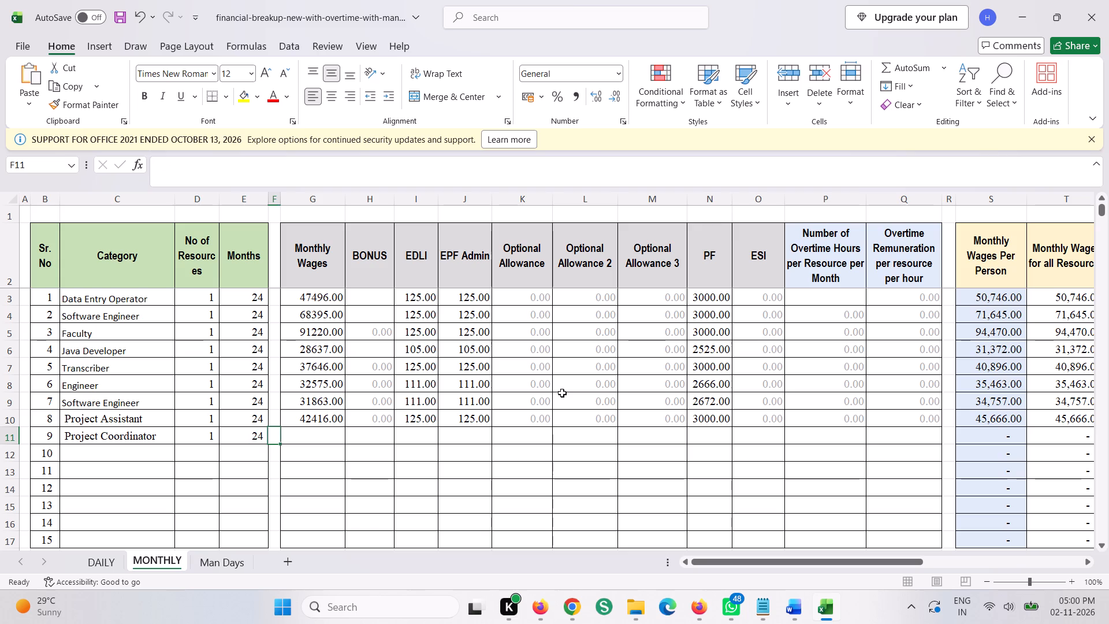
# Copy the Project Coordinator's basic monthly pay of 55484 from the bid PDF into its Monthly Wages cell.
pyautogui.hotkey('alt', 'Tab')
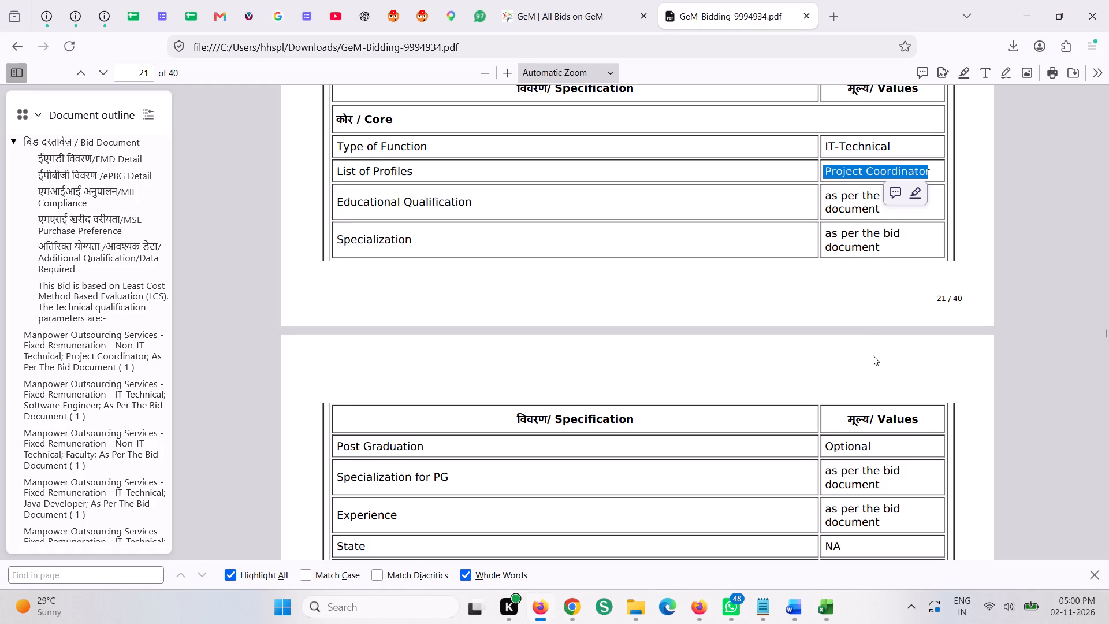
pyautogui.scroll(-1, 786, 378)
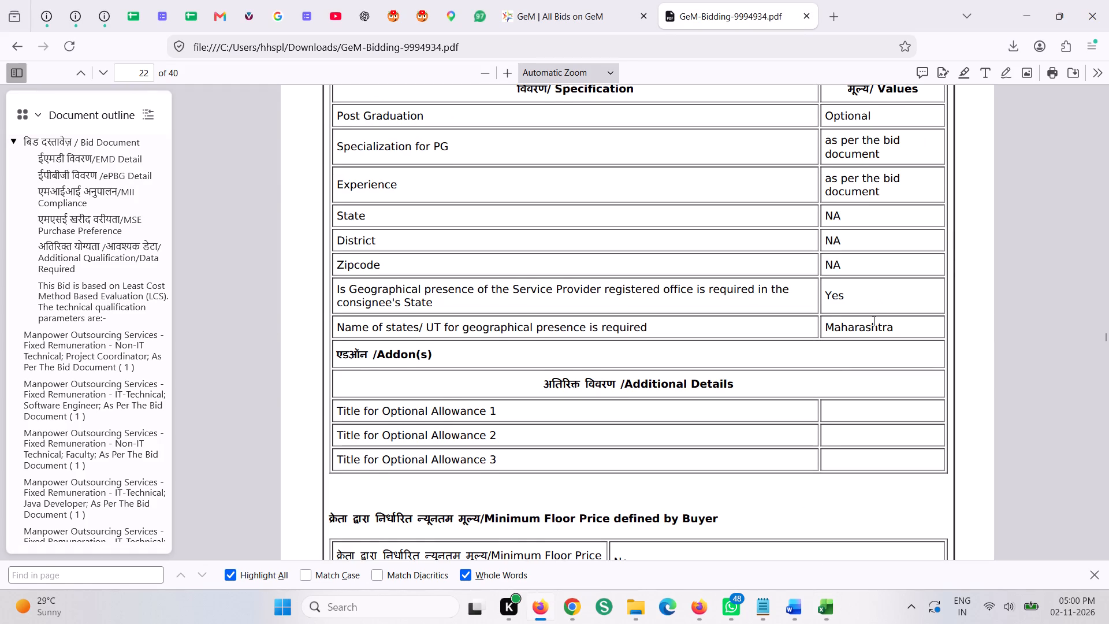
pyautogui.scroll(-1, 717, 362)
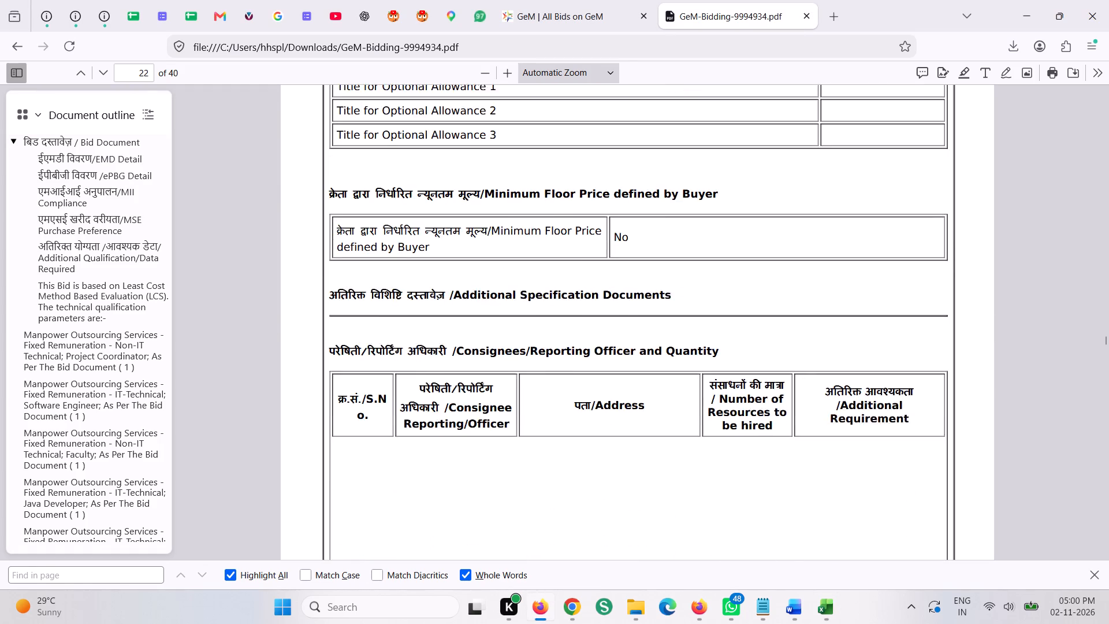
pyautogui.scroll(-2, 758, 370)
pyautogui.hotkey('alt', 'Tab')
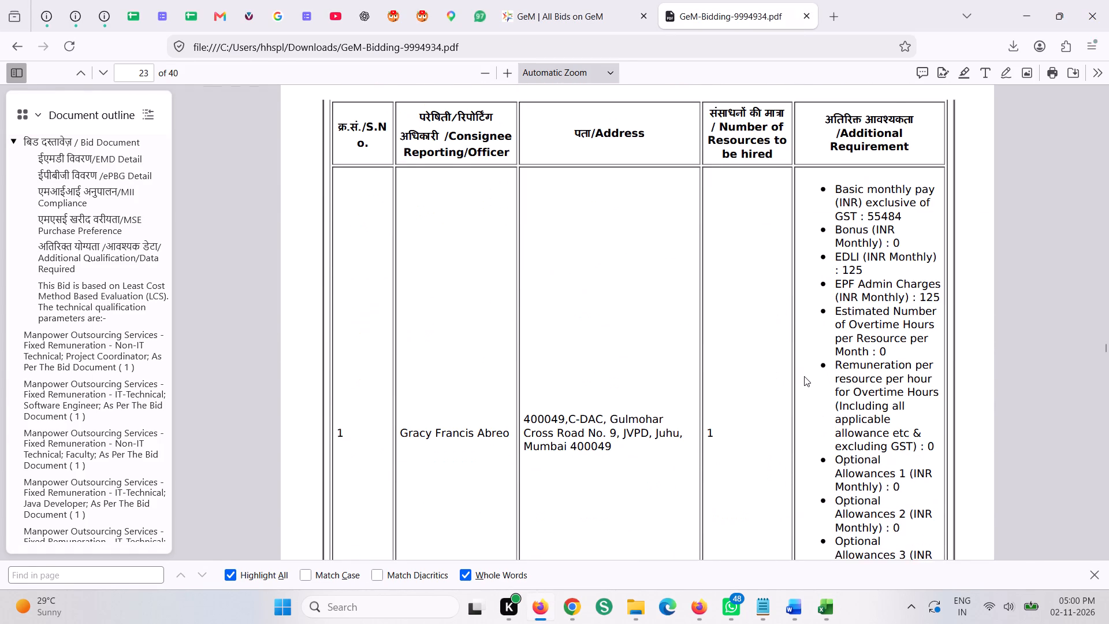
pyautogui.hotkey('alt', 'Tab')
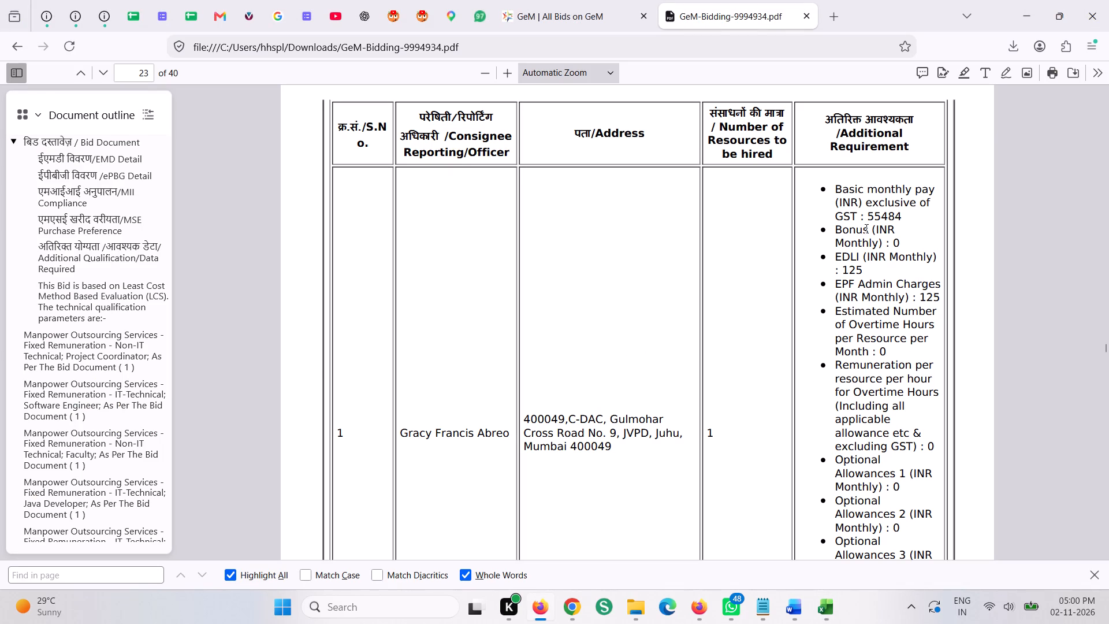
pyautogui.doubleClick(881, 218)
pyautogui.hotkey('ctrl', 'c')
pyautogui.hotkey('ctrl', 'c')
pyautogui.hotkey('alt', 'Tab')
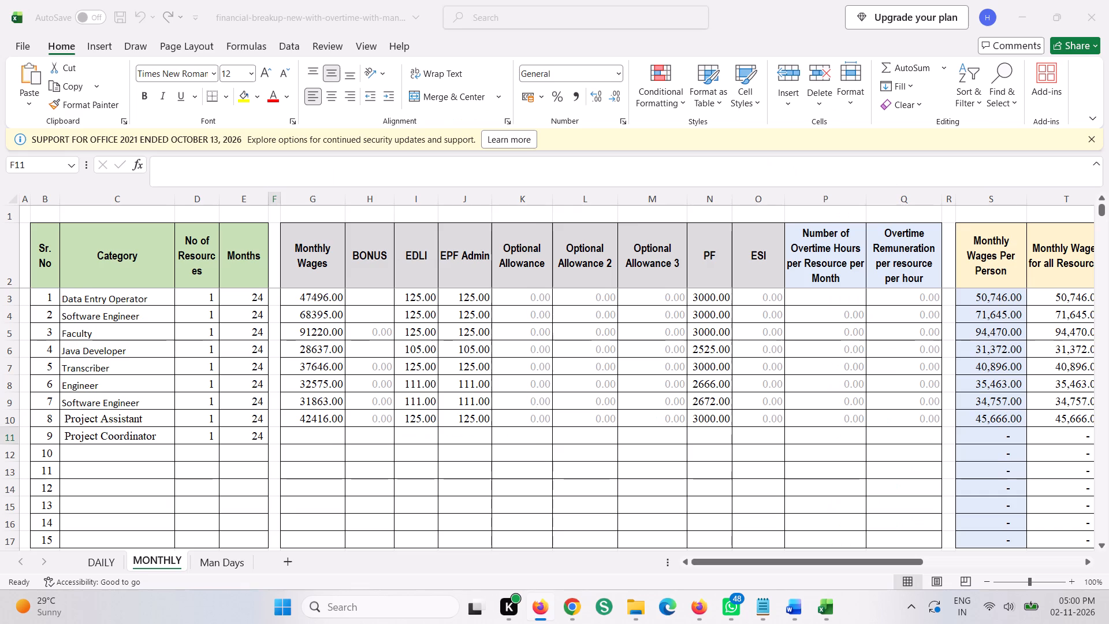
pyautogui.doubleClick(302, 432)
pyautogui.hotkey('ctrl', 'v')
# Set the Project Coordinator's bonus to 0, checking it against the bid PDF.
pyautogui.click(382, 433)
pyautogui.hotkey('alt', 'Tab')
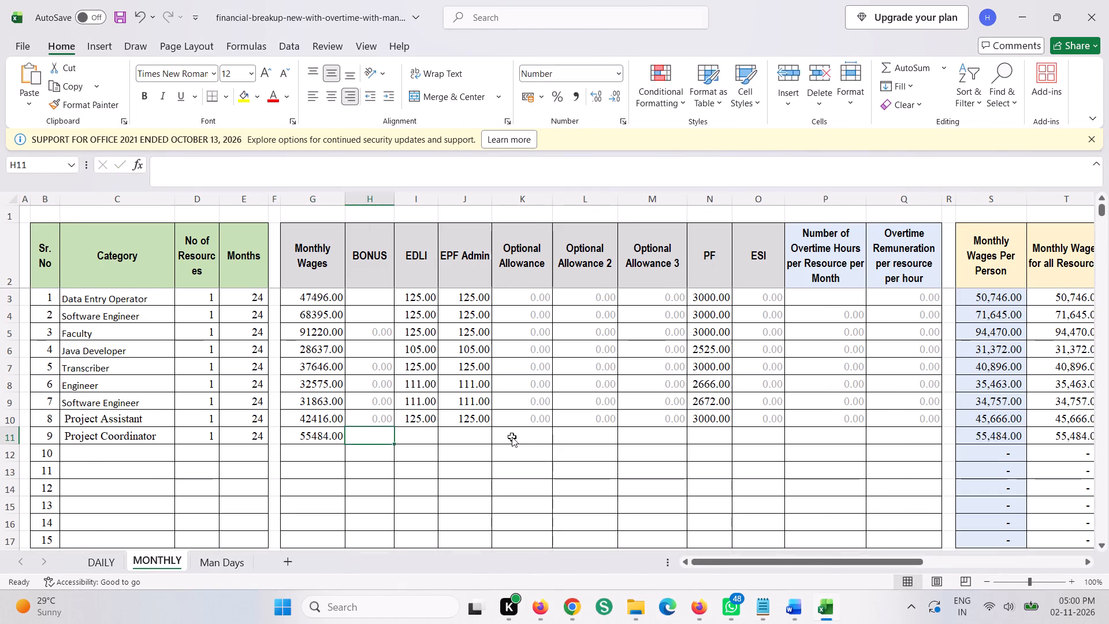
pyautogui.hotkey('alt', 'Tab')
pyautogui.press('0')
pyautogui.press('Tab')
# Copy the Project Coordinator's EDLI value of 125 from the bid PDF into its EDLI cell.
pyautogui.hotkey('alt', 'Tab')
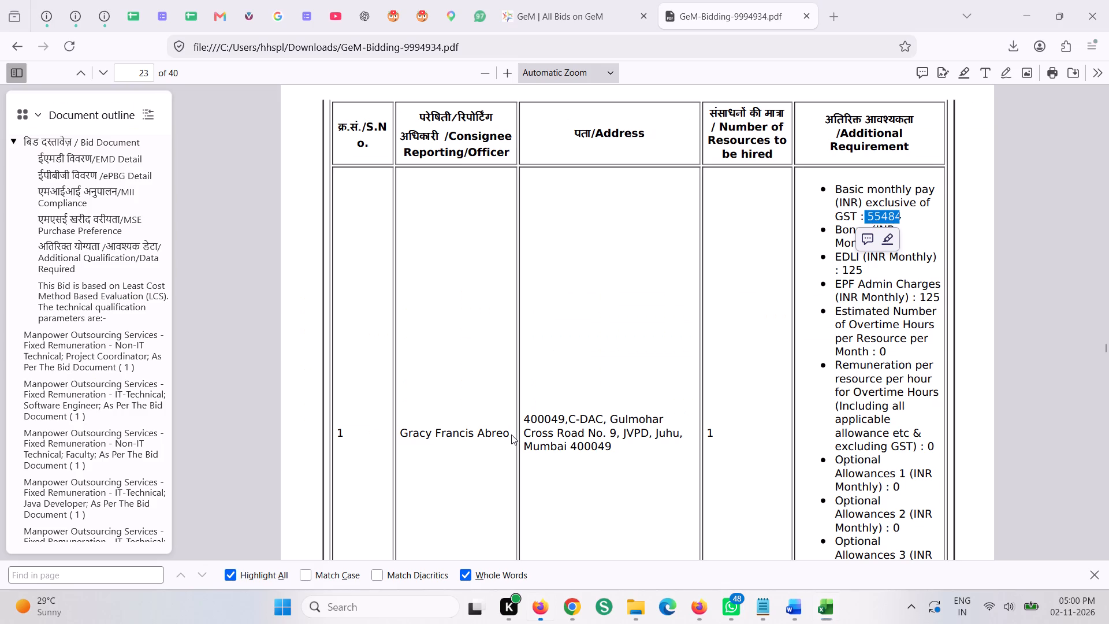
pyautogui.click(841, 243)
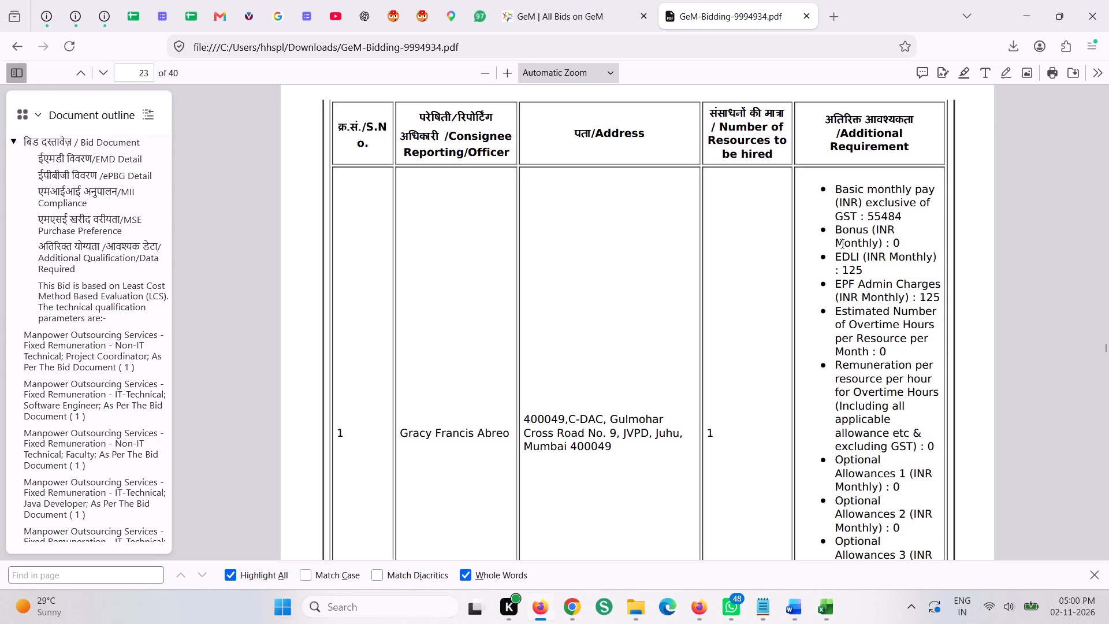
pyautogui.doubleClick(854, 268)
pyautogui.hotkey('ctrl', 'c')
pyautogui.hotkey('ctrl', 'c')
pyautogui.hotkey('alt', 'Tab')
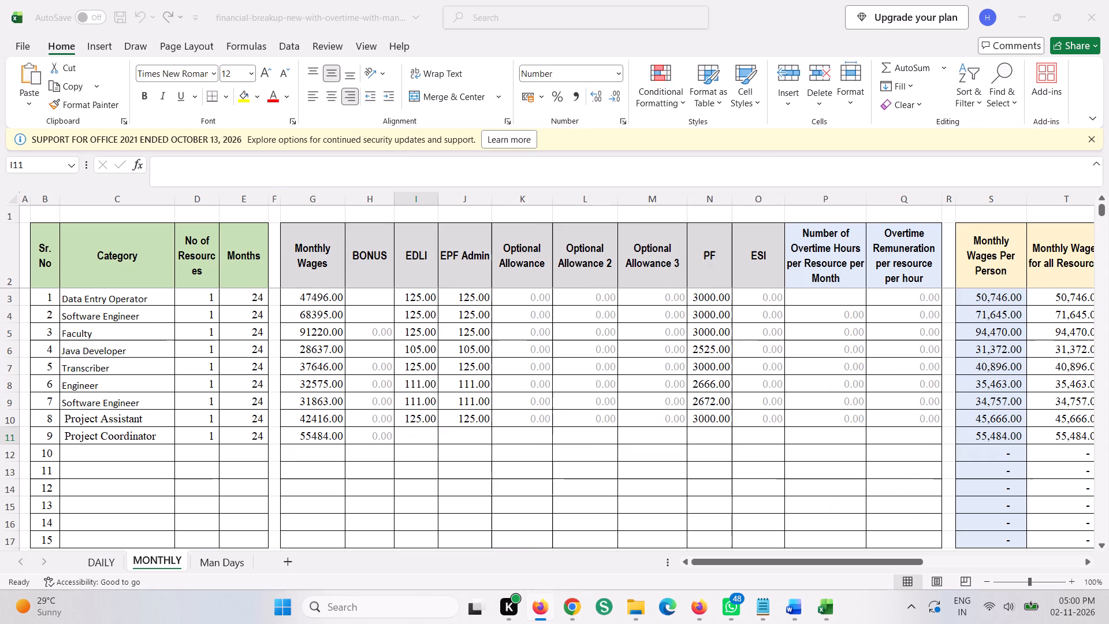
pyautogui.hotkey('ctrl', 'v')
# Set the Project Coordinator's EPF Admin charge to 125, checking it against the bid PDF.
pyautogui.click(476, 428)
pyautogui.hotkey('alt', 'Tab')
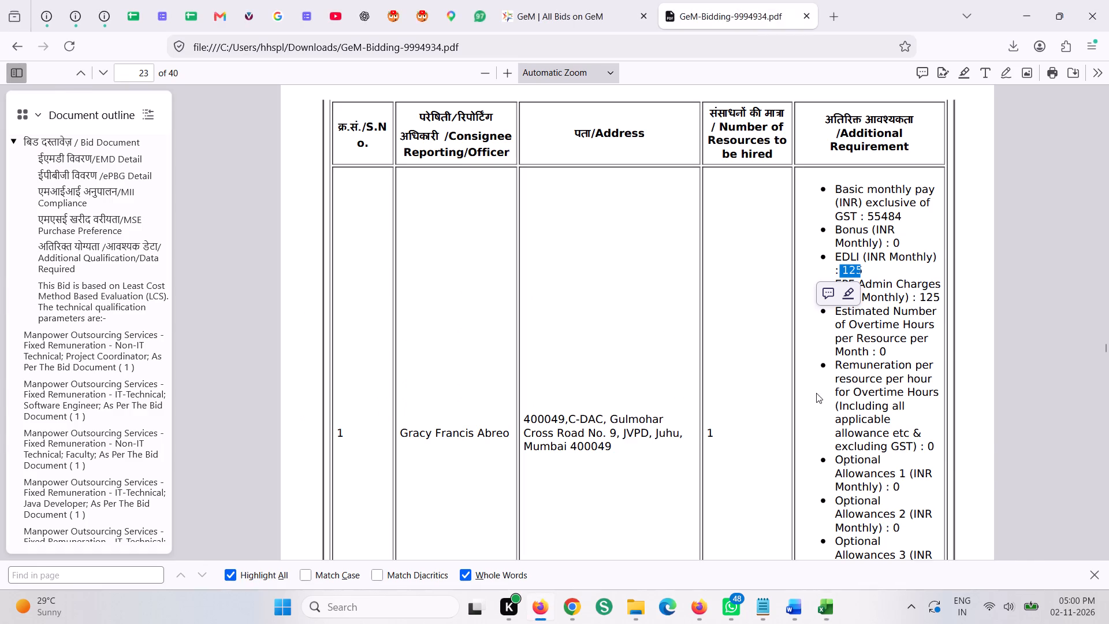
pyautogui.hotkey('alt', 'Tab')
pyautogui.write('125')
pyautogui.press('Tab')
# Set the first two optional allowances to 0 for the Project Coordinator and check the allowances in the bid PDF.
pyautogui.press('0')
pyautogui.press('Tab')
pyautogui.press('0')
pyautogui.press('Tab')
pyautogui.hotkey('alt', 'Tab')
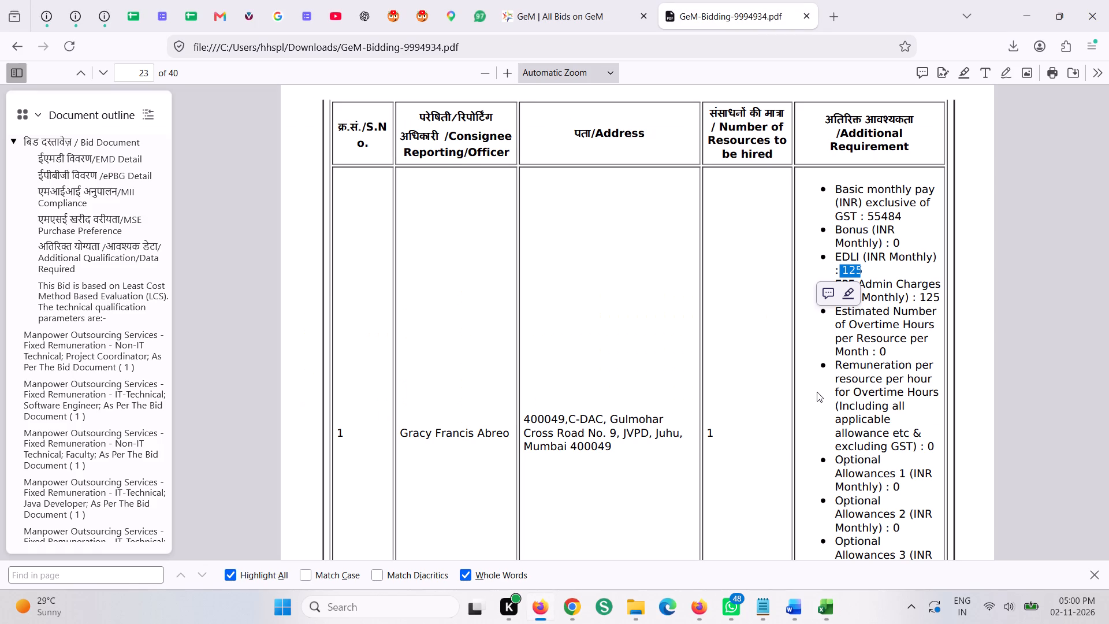
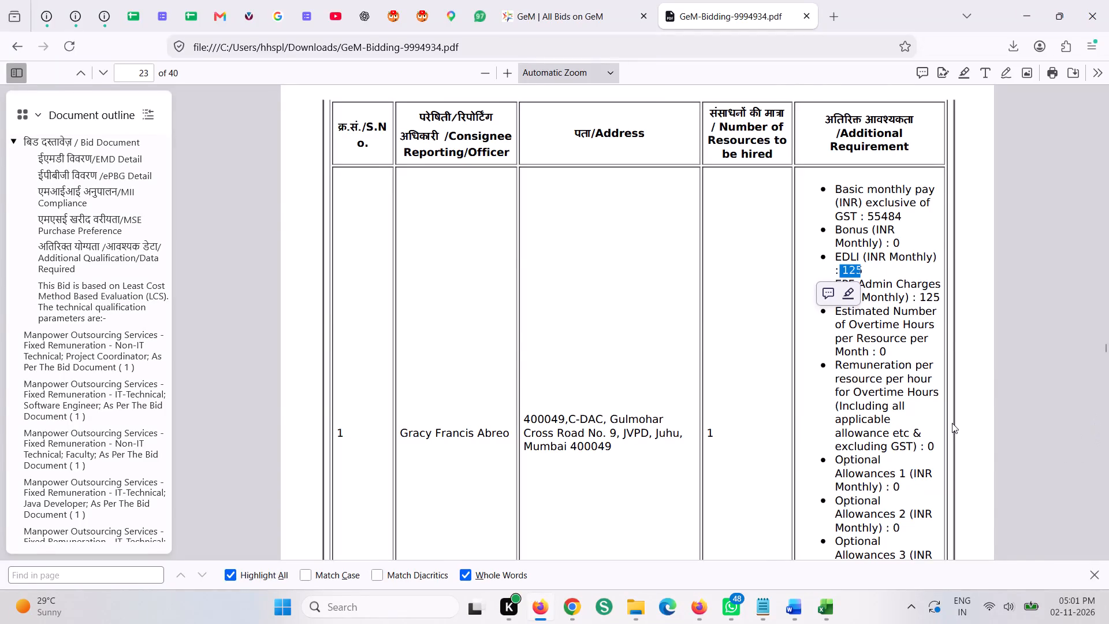
# Set the Project Coordinator's Optional Allowance 3 to 0 and PF to 3000, checking them against the bid PDF.
pyautogui.hotkey('alt', 'Tab')
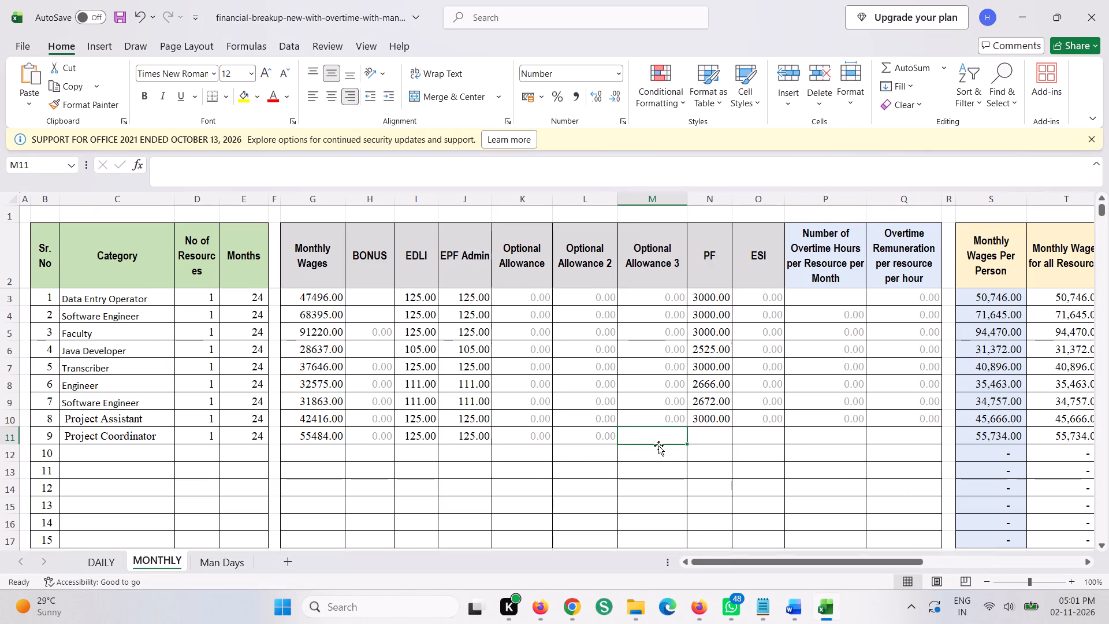
pyautogui.press('0')
pyautogui.hotkey('alt', 'Tab')
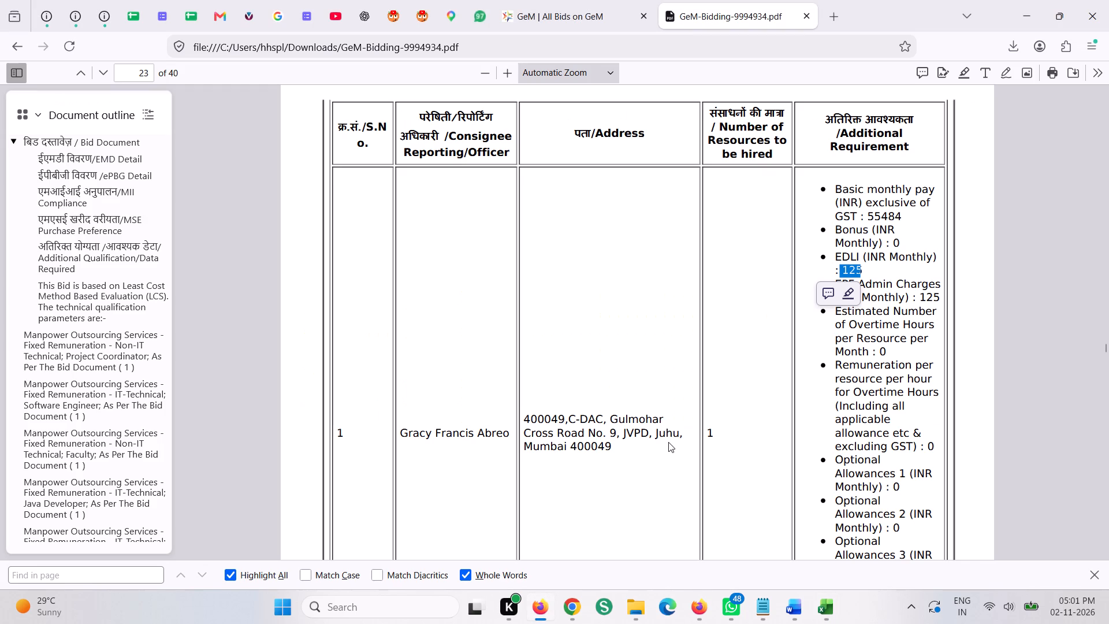
pyautogui.scroll(-1, 833, 374)
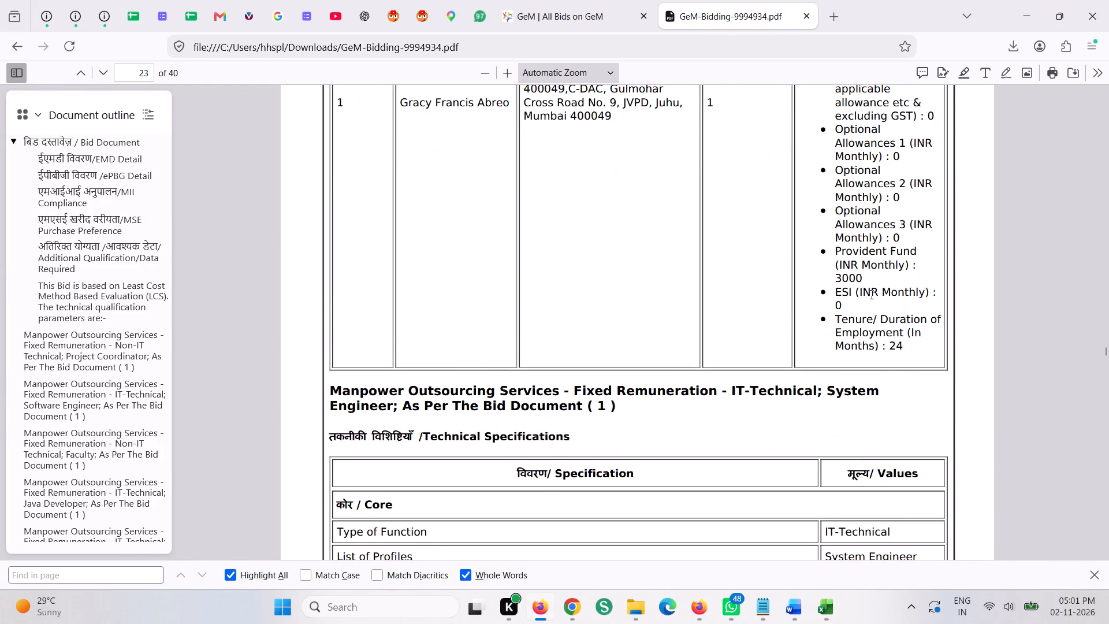
pyautogui.hotkey('alt', 'Tab')
pyautogui.press('3')
pyautogui.press('BackSpace')
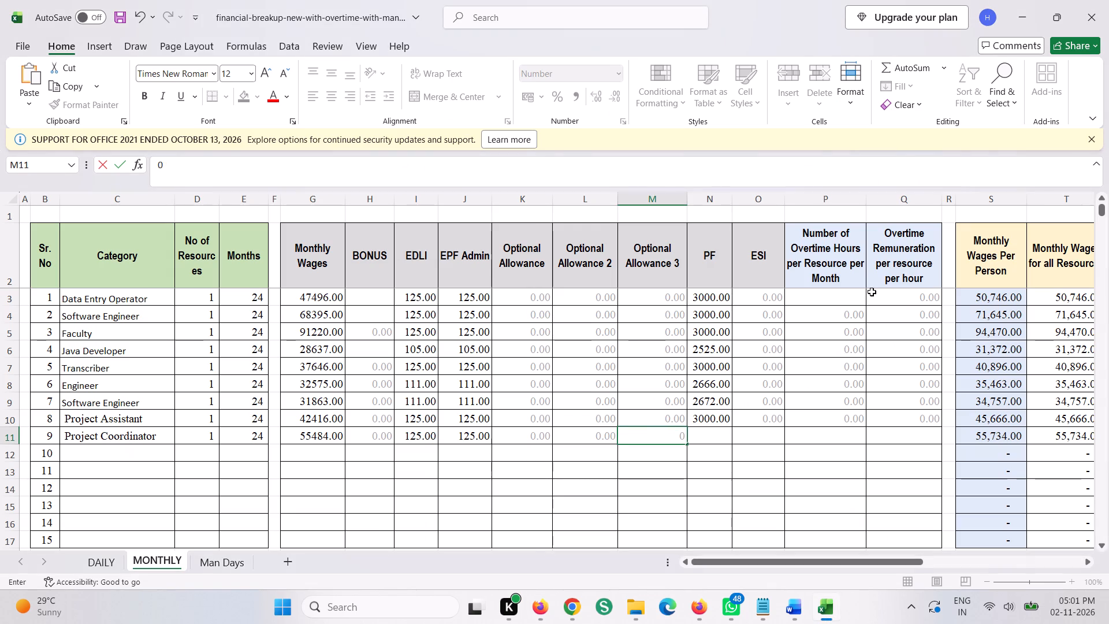
pyautogui.press('Tab')
pyautogui.write('3000')
pyautogui.press('Tab')
# Set the Project Coordinator's ESI, overtime hours and overtime remuneration per hour to 0.
pyautogui.press('0')
pyautogui.press('Tab')
pyautogui.press('0')
pyautogui.press('Tab')
pyautogui.press('0')
pyautogui.press('Tab')
# Copy the profile name System Engineer from the bid PDF into the Category cell of serial number 10.
pyautogui.hotkey('alt', 'Tab')
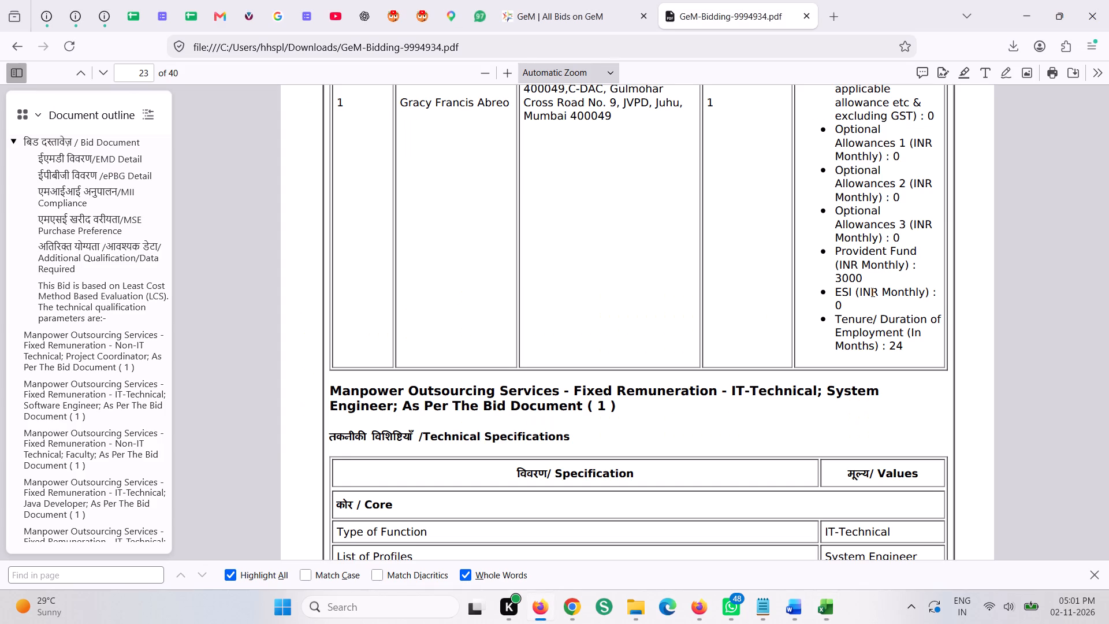
pyautogui.scroll(-1, 866, 287)
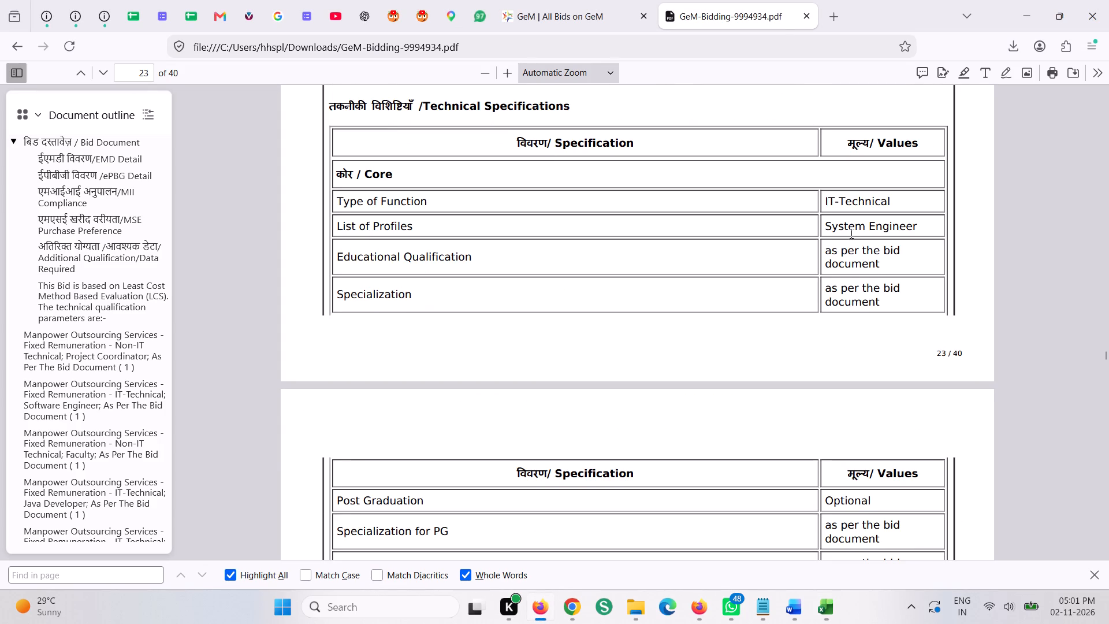
pyautogui.tripleClick(850, 228)
pyautogui.hotkey('ctrl', 'c')
pyautogui.hotkey('ctrl', 'c')
pyautogui.hotkey('alt', 'Tab')
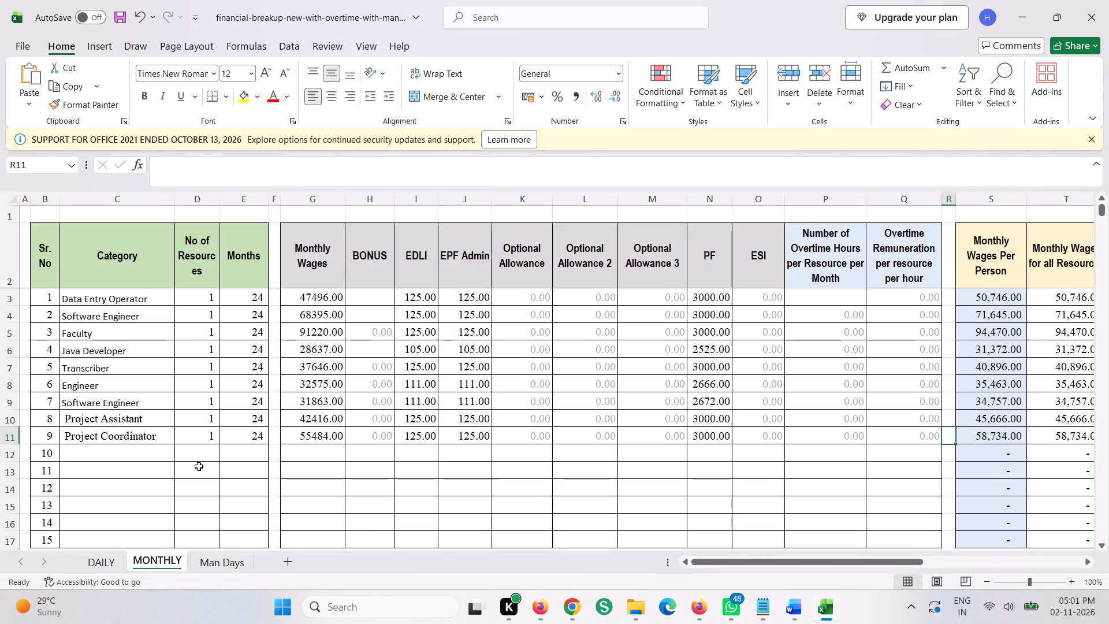
pyautogui.doubleClick(110, 458)
pyautogui.hotkey('ctrl', 'v')
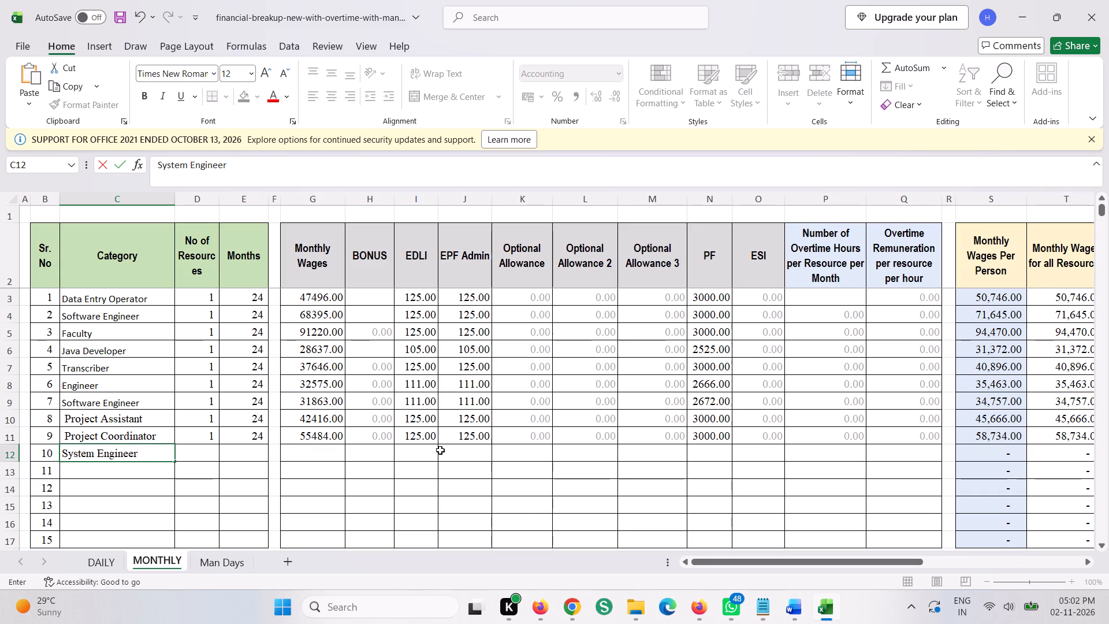
pyautogui.press('Tab')
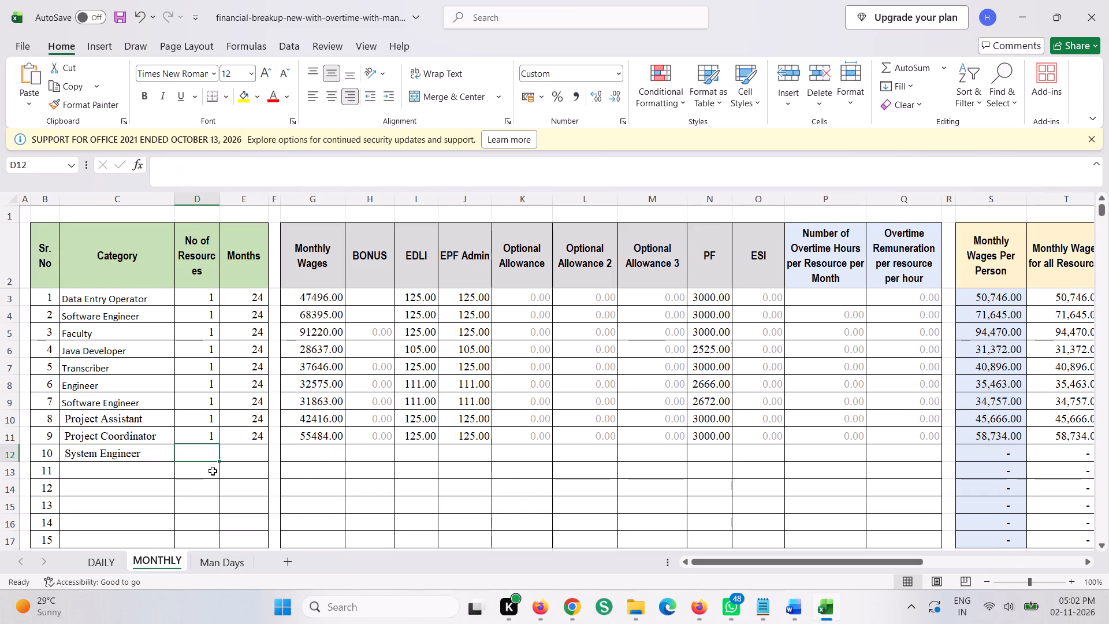
# Set the System Engineer's number of resources to 1 and months to 24, consulting the bid PDF.
pyautogui.hotkey('alt', 'Tab')
pyautogui.scroll(-3, 791, 411)
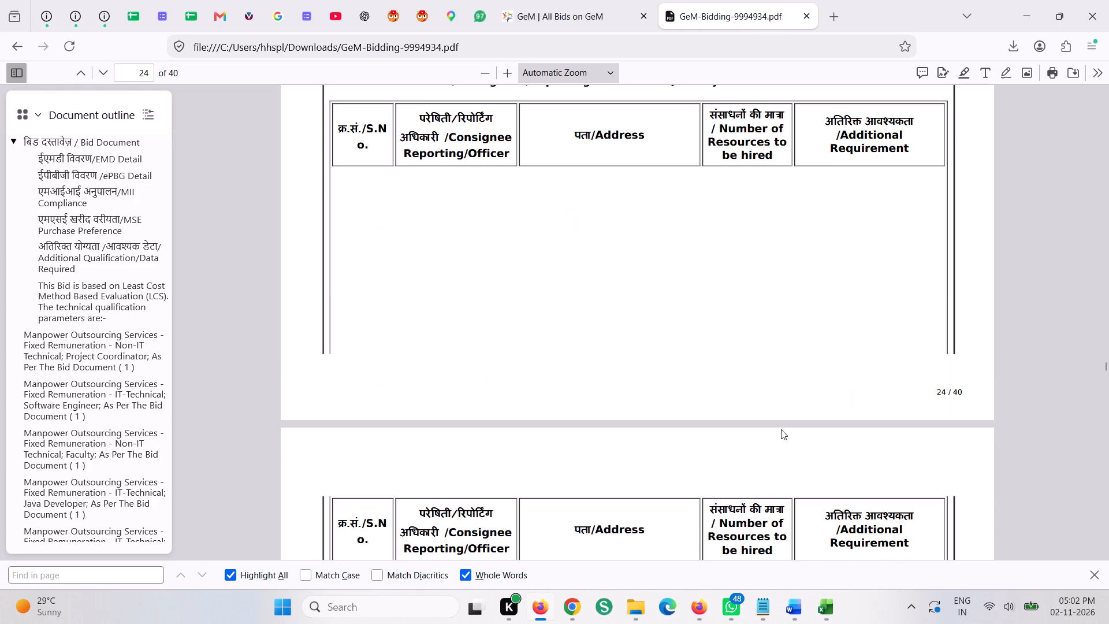
pyautogui.scroll(-2, 781, 429)
pyautogui.hotkey('alt', 'Tab')
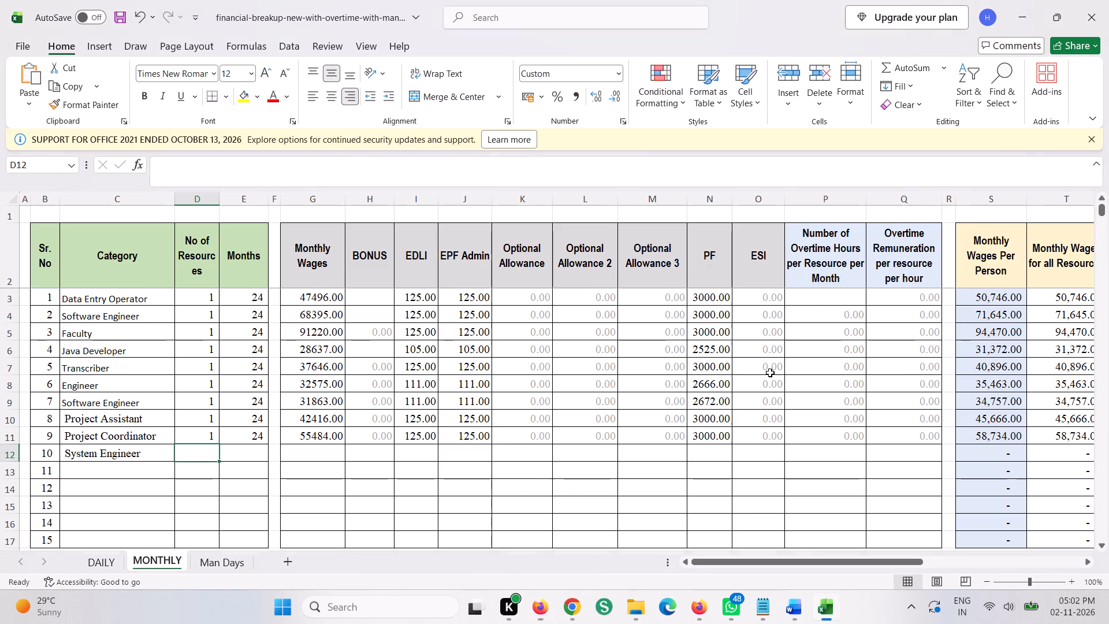
pyautogui.press('1')
pyautogui.press('Tab')
pyautogui.write('24')
pyautogui.press('Tab')
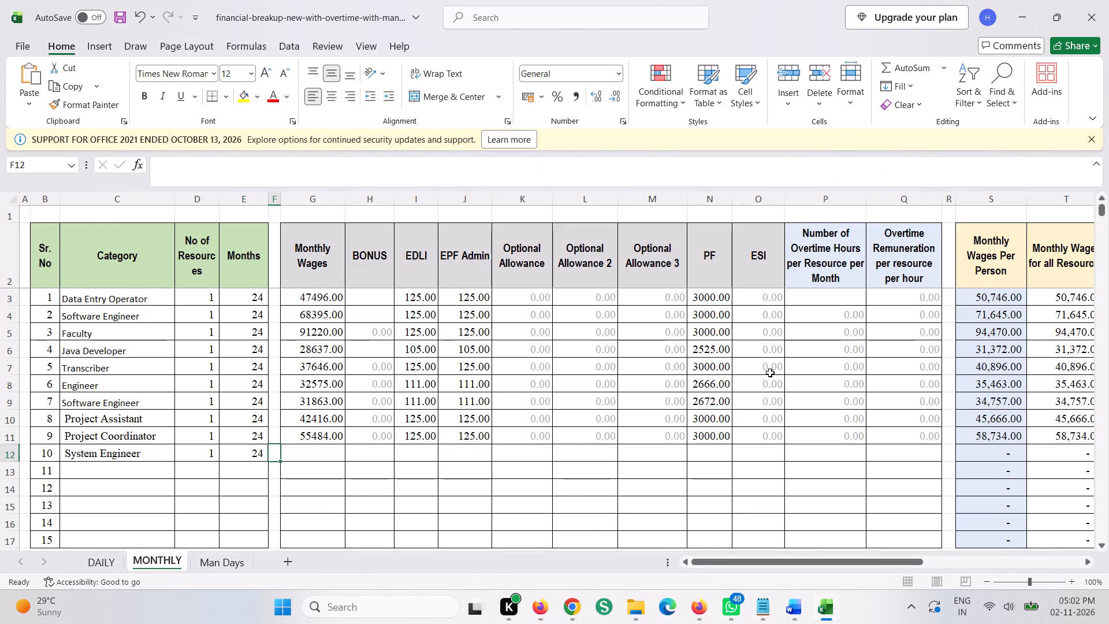
# Copy the System Engineer's basic monthly pay of 26076 from the bid PDF into its Monthly Wages cell.
pyautogui.hotkey('alt', 'Tab')
pyautogui.scroll(1, 905, 278)
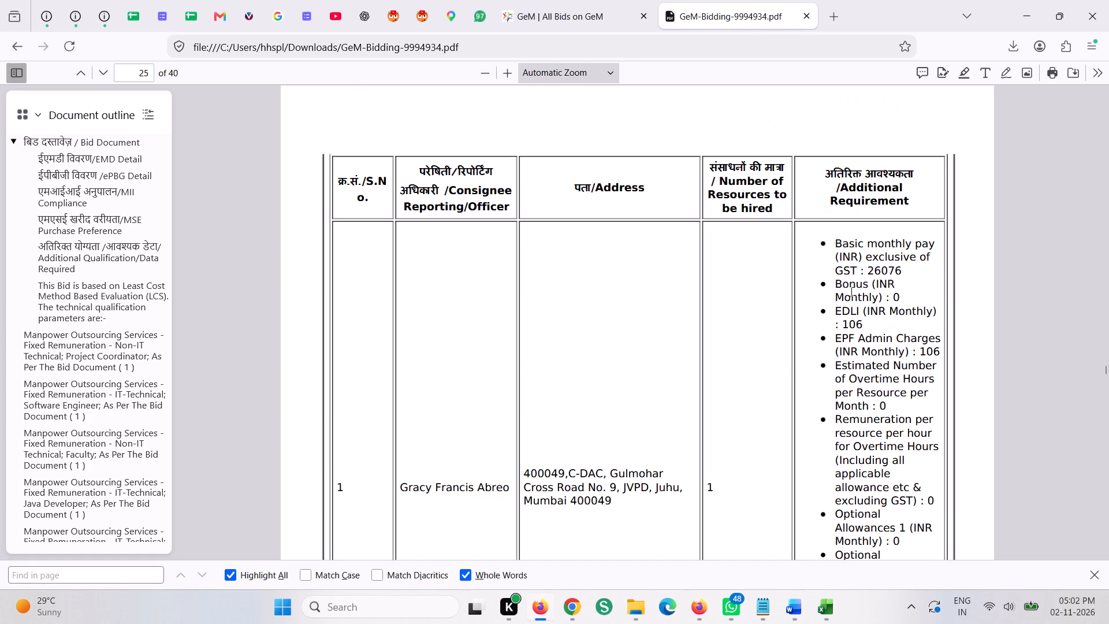
pyautogui.doubleClick(883, 270)
pyautogui.hotkey('ctrl', 'c')
pyautogui.hotkey('ctrl', 'c')
pyautogui.hotkey('alt', 'Tab')
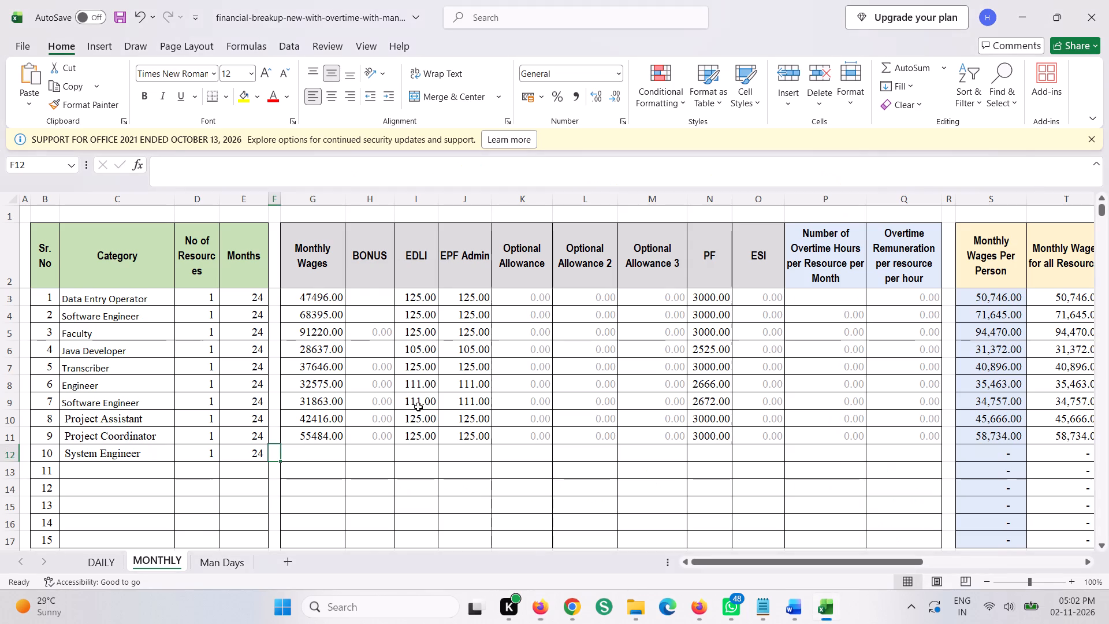
pyautogui.doubleClick(298, 453)
pyautogui.hotkey('ctrl', 'v')
# Set the System Engineer's bonus to 0, checking it against the bid PDF.
pyautogui.click(371, 456)
pyautogui.hotkey('alt', 'Tab')
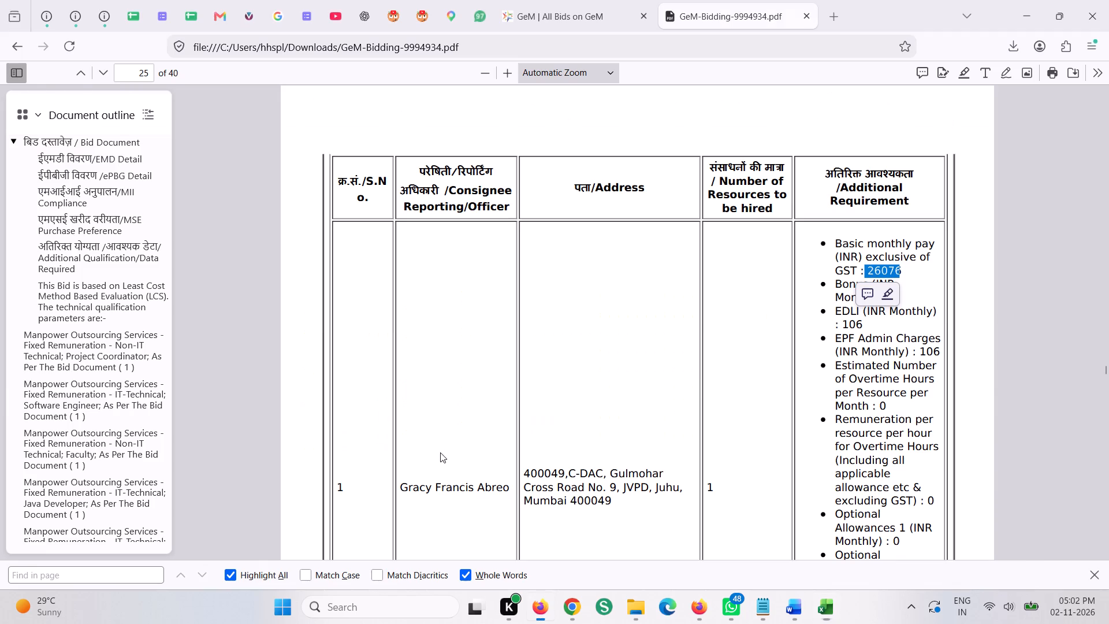
pyautogui.hotkey('alt', 'Tab')
pyautogui.press('0')
pyautogui.press('Tab')
# Set the System Engineer's EDLI and EPF Admin charges to 106 each, checking both against the bid PDF.
pyautogui.hotkey('alt', 'Tab')
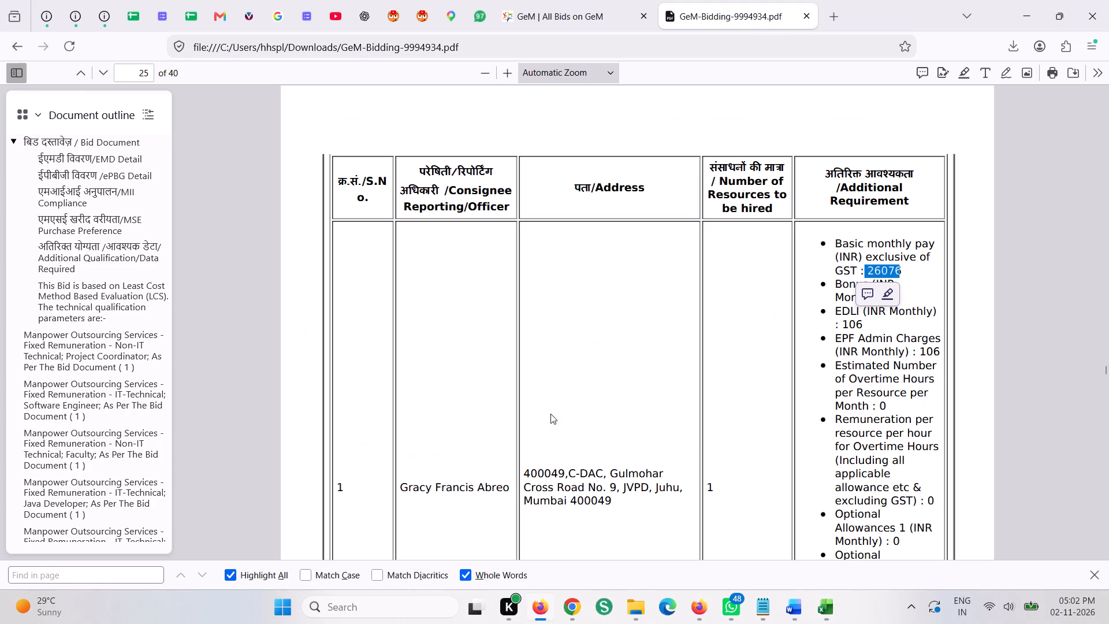
pyautogui.click(838, 298)
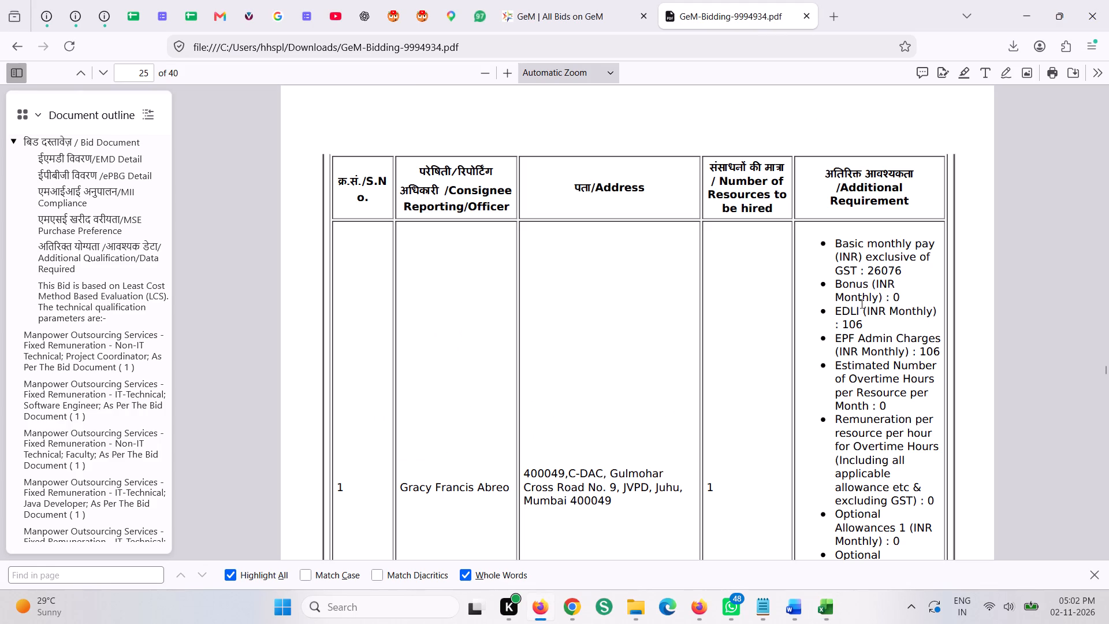
pyautogui.hotkey('alt', 'Tab')
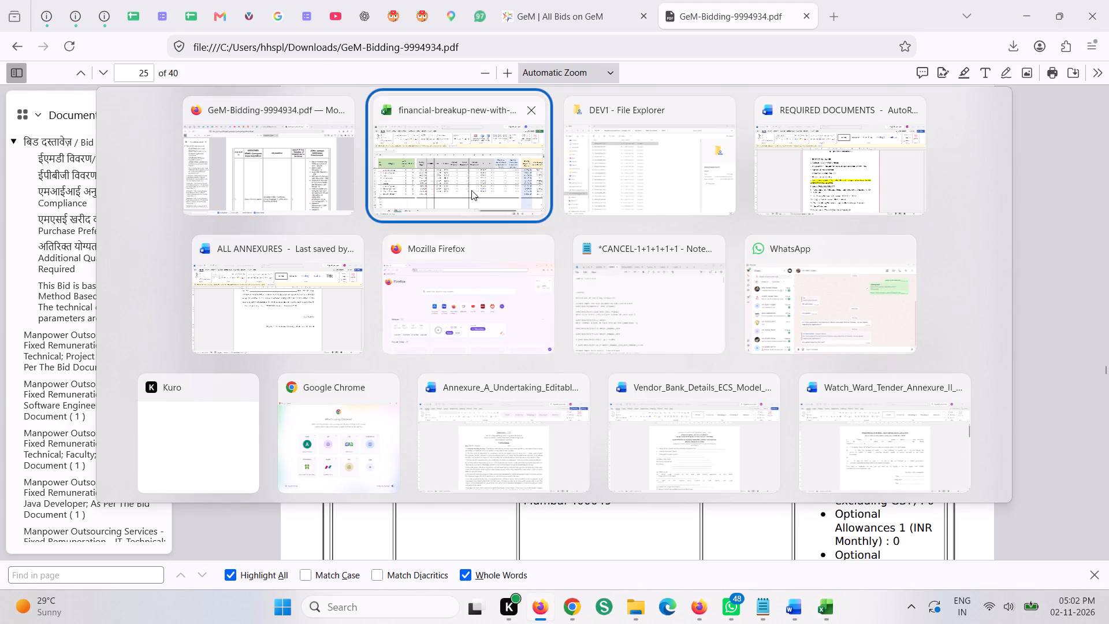
pyautogui.click(471, 190)
pyautogui.write('106')
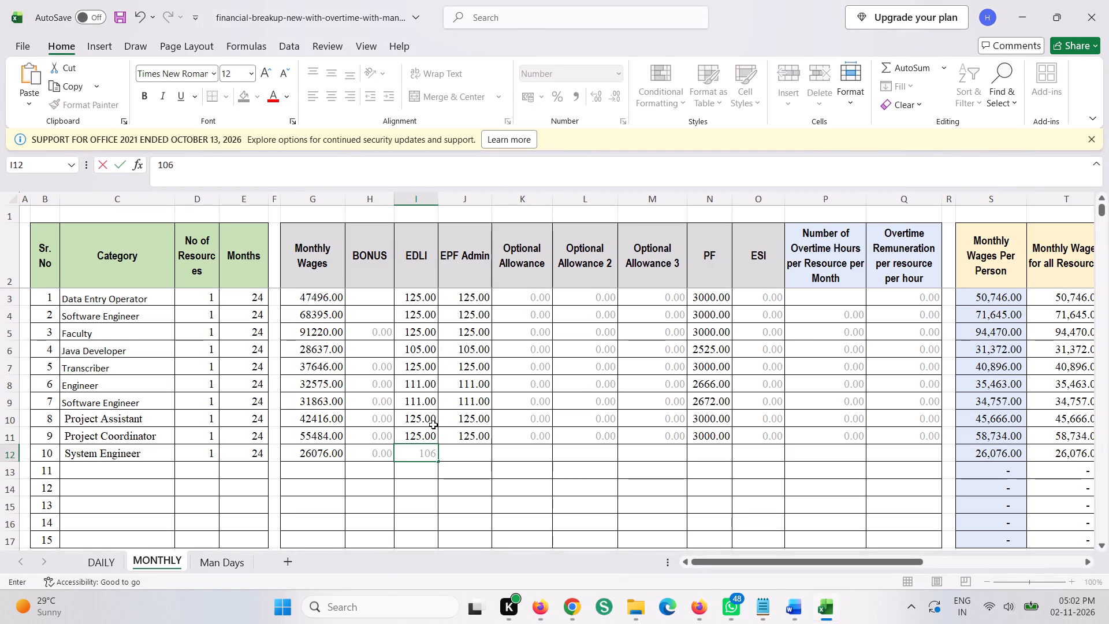
pyautogui.press('Tab')
pyautogui.hotkey('alt', 'Tab')
pyautogui.hotkey('alt', 'Tab')
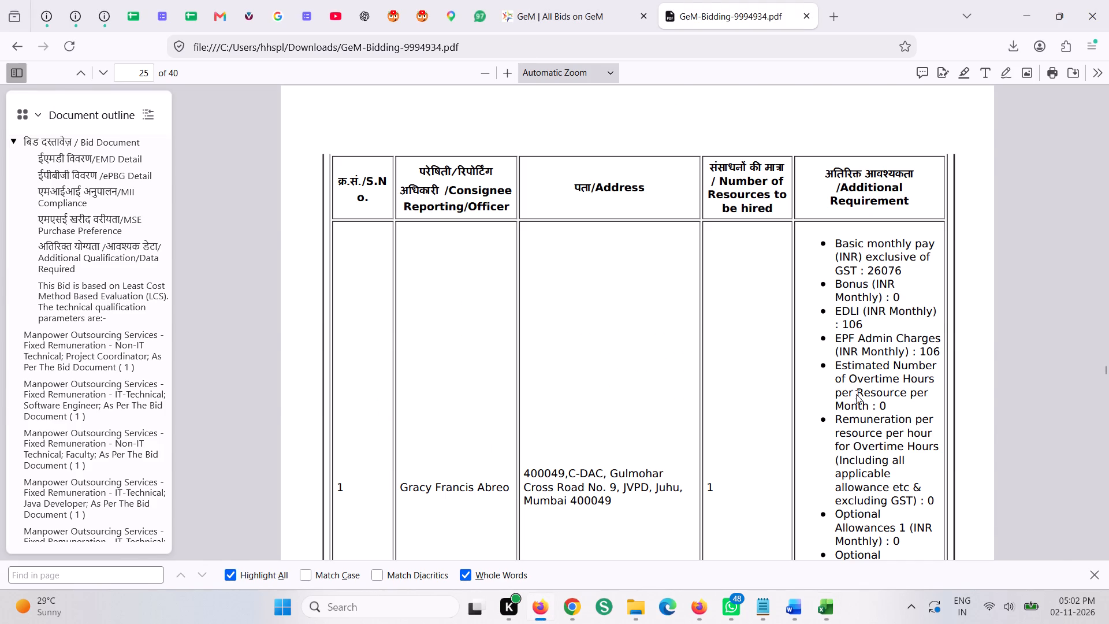
pyautogui.write('106')
pyautogui.press('Tab')
# Set all three optional allowances to 0 for the System Engineer.
pyautogui.press('0')
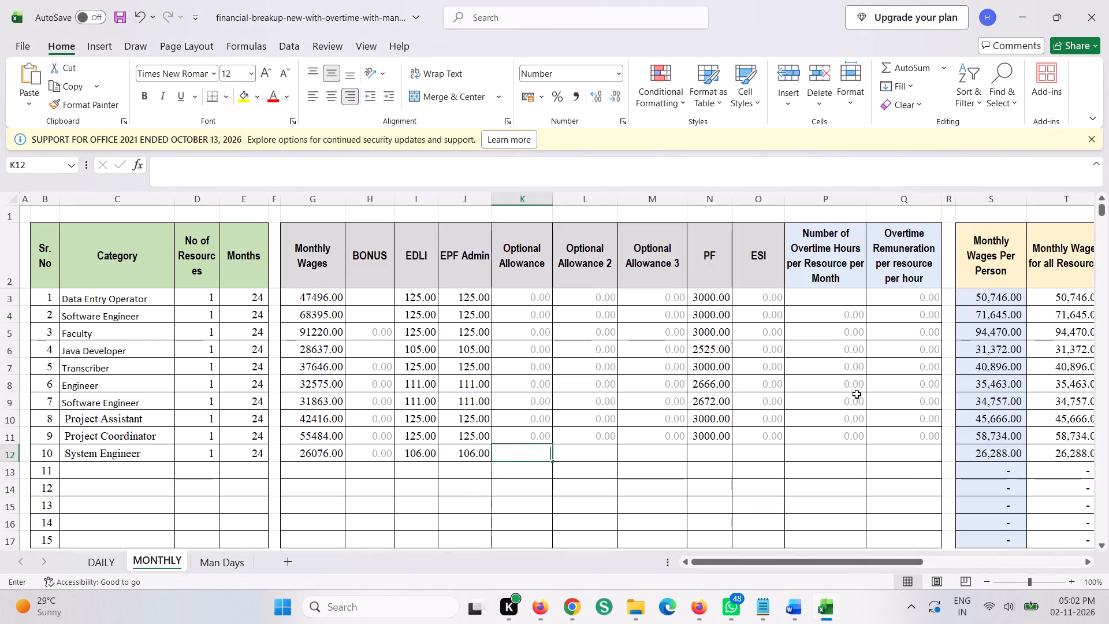
pyautogui.press('Tab')
pyautogui.press('0')
pyautogui.press('Tab')
pyautogui.press('0')
pyautogui.press('Tab')
# Look up the System Engineer's Provident Fund amount in the bid PDF and set its PF to 2535.
pyautogui.hotkey('alt', 'Tab')
pyautogui.scroll(-1, 866, 391)
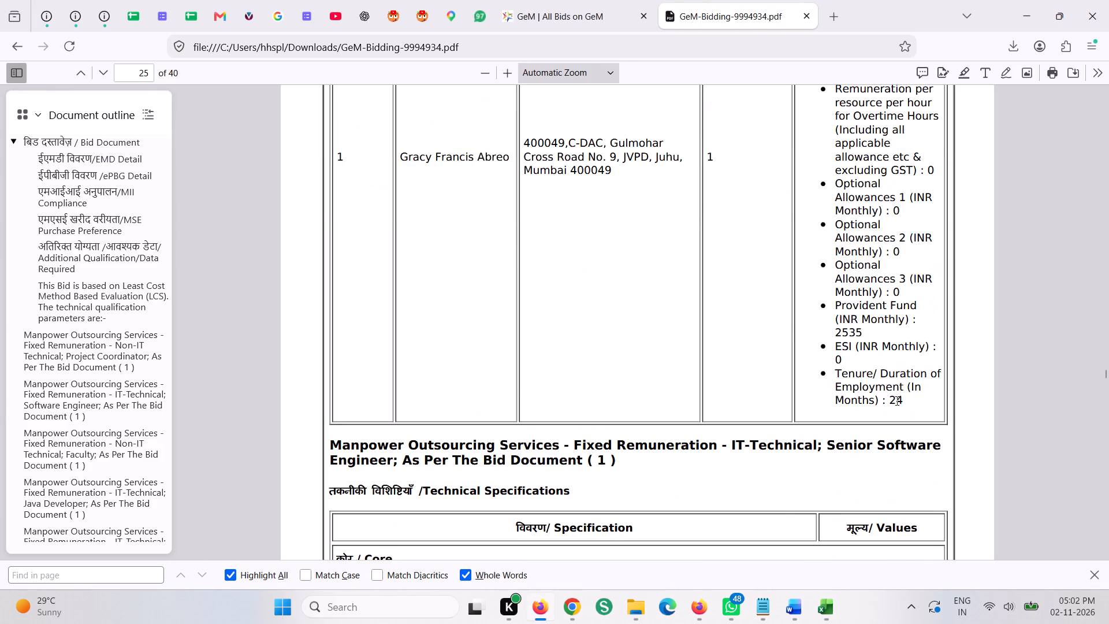
pyautogui.hotkey('alt', 'Tab')
pyautogui.write('2535')
pyautogui.press('Tab')
# Set the System Engineer's ESI, overtime hours and overtime remuneration per hour to 0, checking the bid PDF.
pyautogui.hotkey('alt', 'Tab')
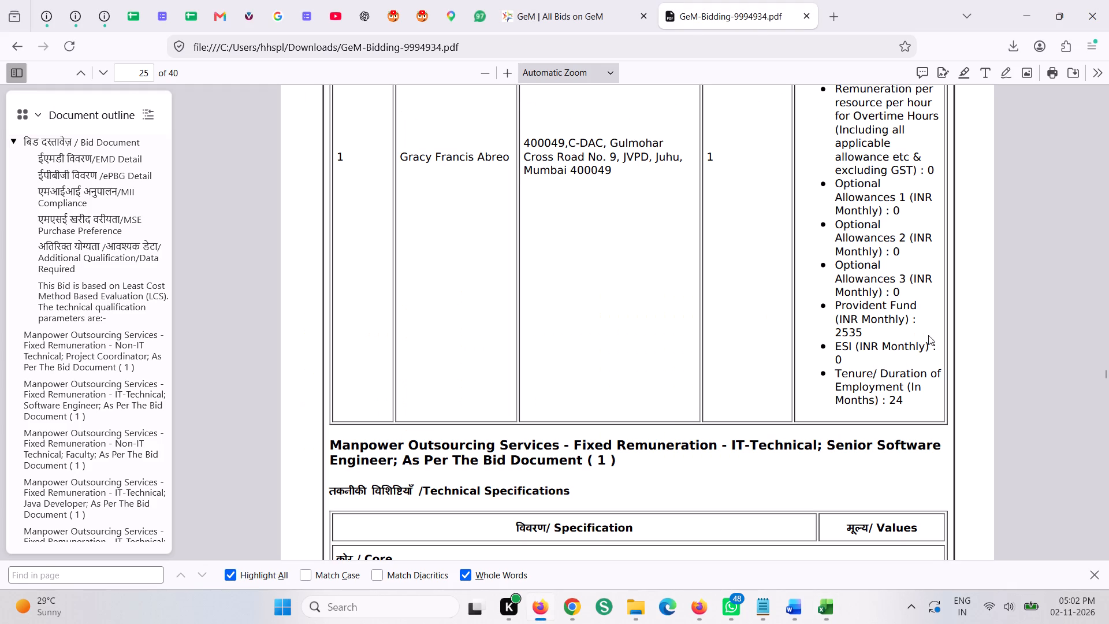
pyautogui.hotkey('alt', 'Tab')
pyautogui.press('0')
pyautogui.press('Tab')
pyautogui.press('0')
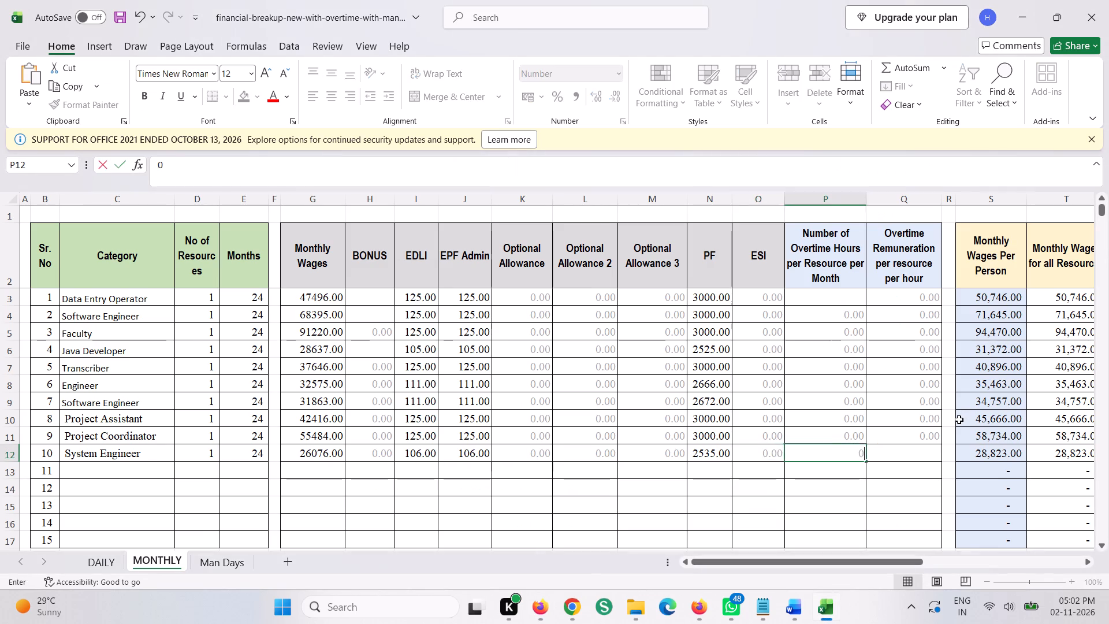
pyautogui.press('Tab')
pyautogui.press('0')
pyautogui.press('Tab')
# Find the profile name of the next role, Senior Software Engineer, in the bid PDF.
pyautogui.hotkey('alt', 'Tab')
pyautogui.hotkey('alt', 'Tab')
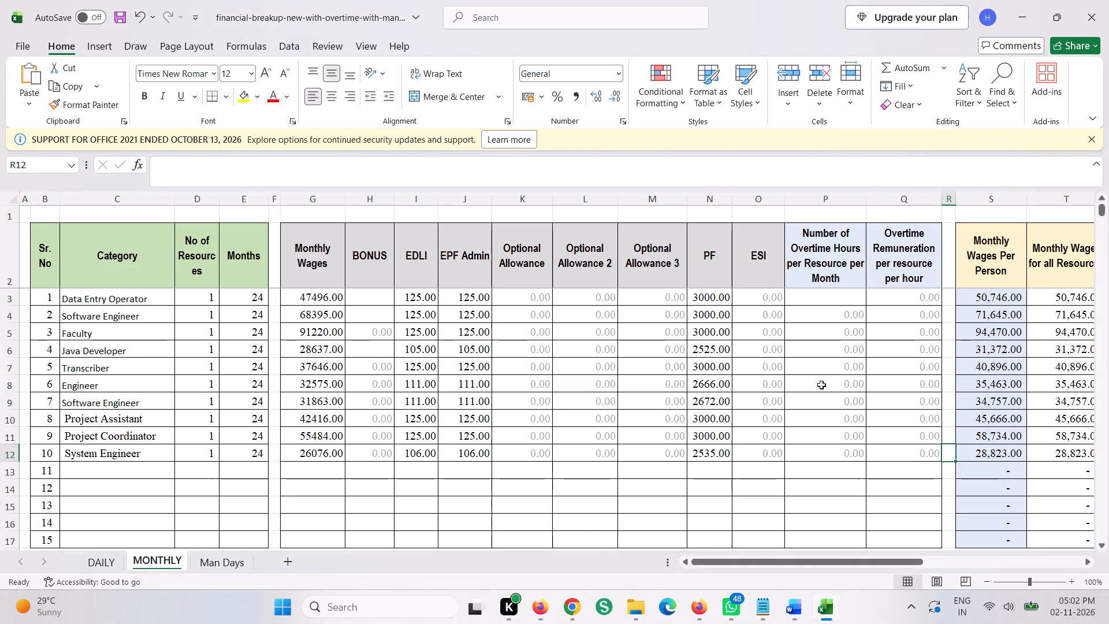
pyautogui.hotkey('alt', 'Tab')
pyautogui.scroll(-1, 779, 382)
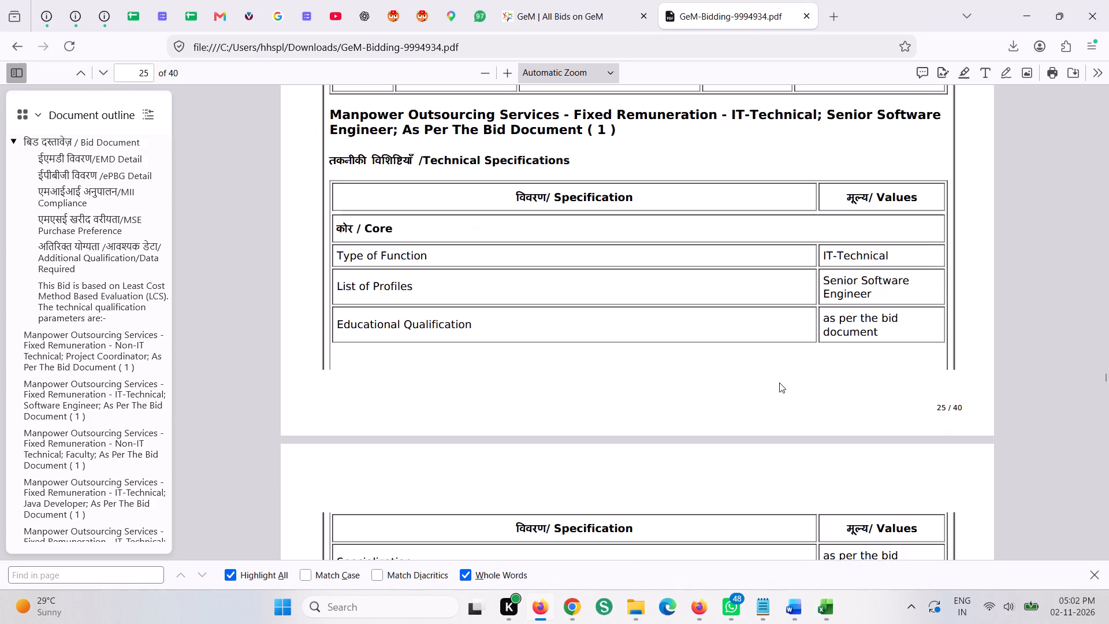
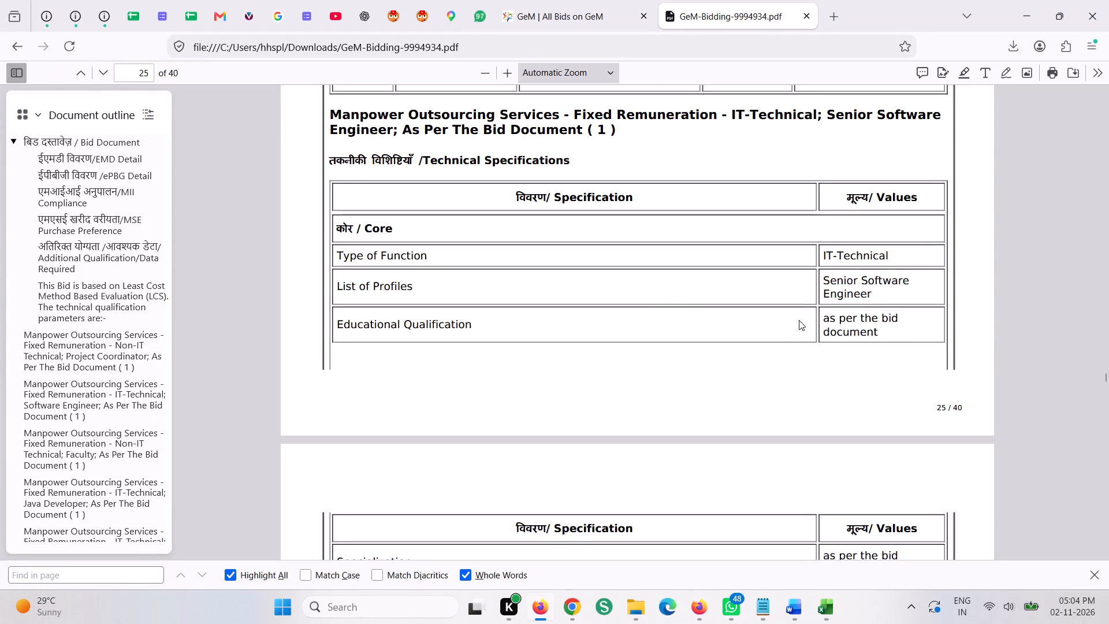
# Copy the profile name Senior Software Engineer from the bid PDF into the Category cell of serial number 11.
pyautogui.hotkey('alt', 'Tab')
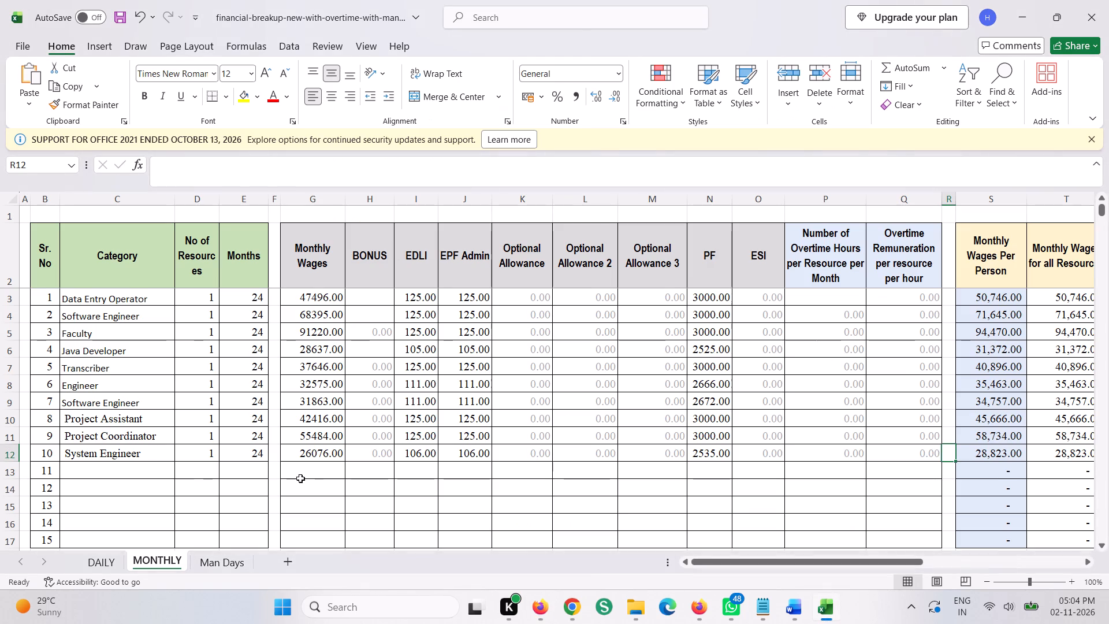
pyautogui.click(93, 467)
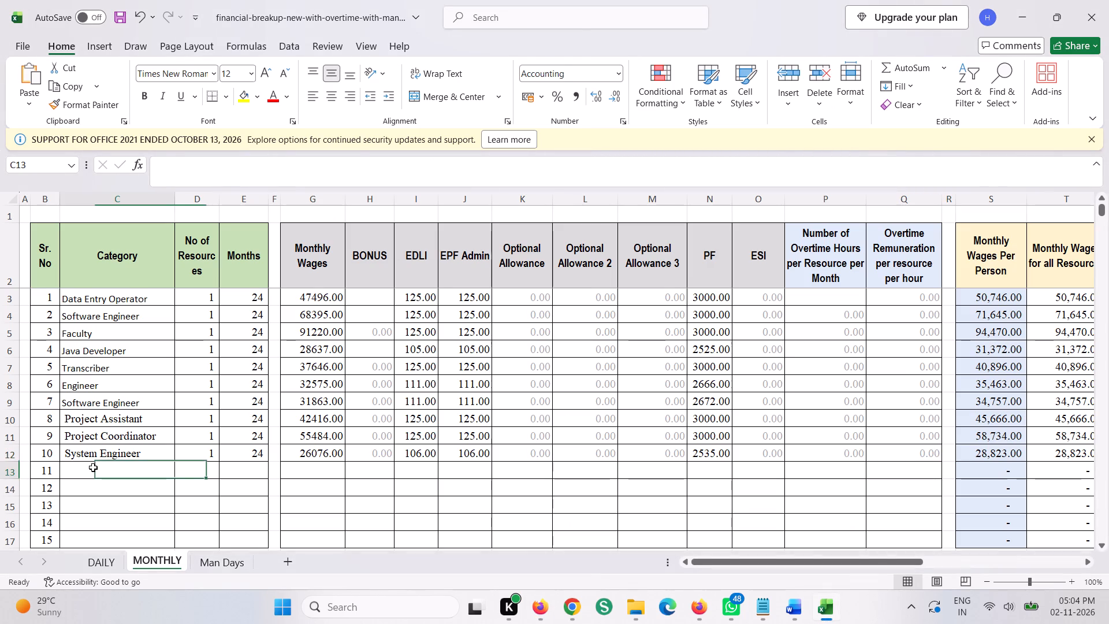
pyautogui.hotkey('alt', 'Tab')
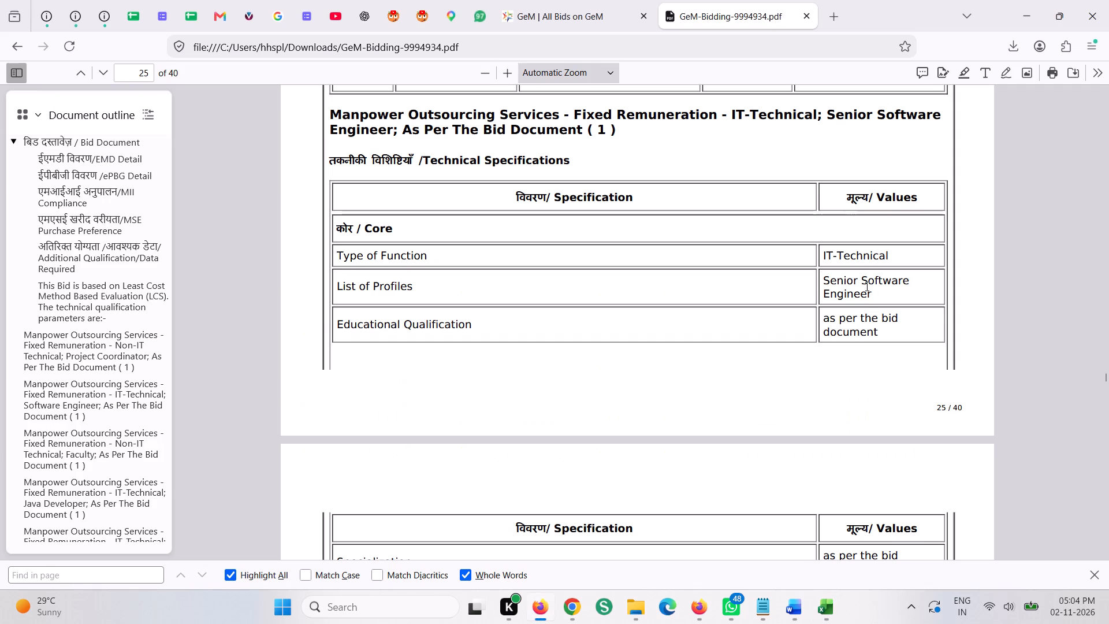
pyautogui.click(842, 281)
pyautogui.moveTo(842, 281); pyautogui.dragTo(866, 292)
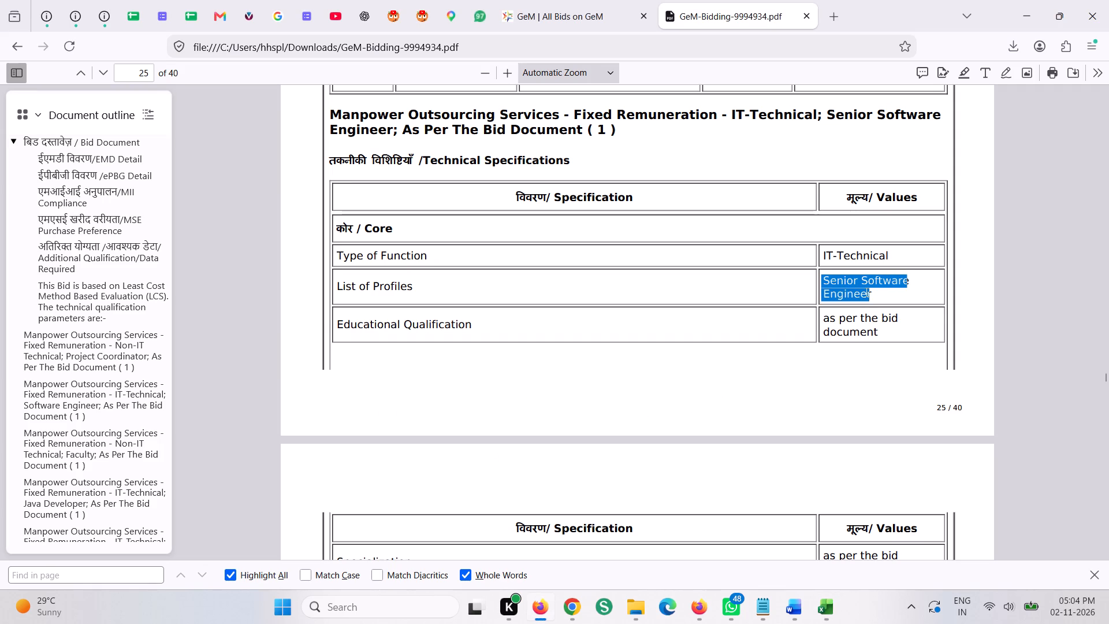
pyautogui.moveTo(866, 292); pyautogui.dragTo(868, 292)
pyautogui.hotkey('ctrl', 'c')
pyautogui.hotkey('ctrl', 'c')
pyautogui.hotkey('alt', 'Tab')
pyautogui.click(462, 187)
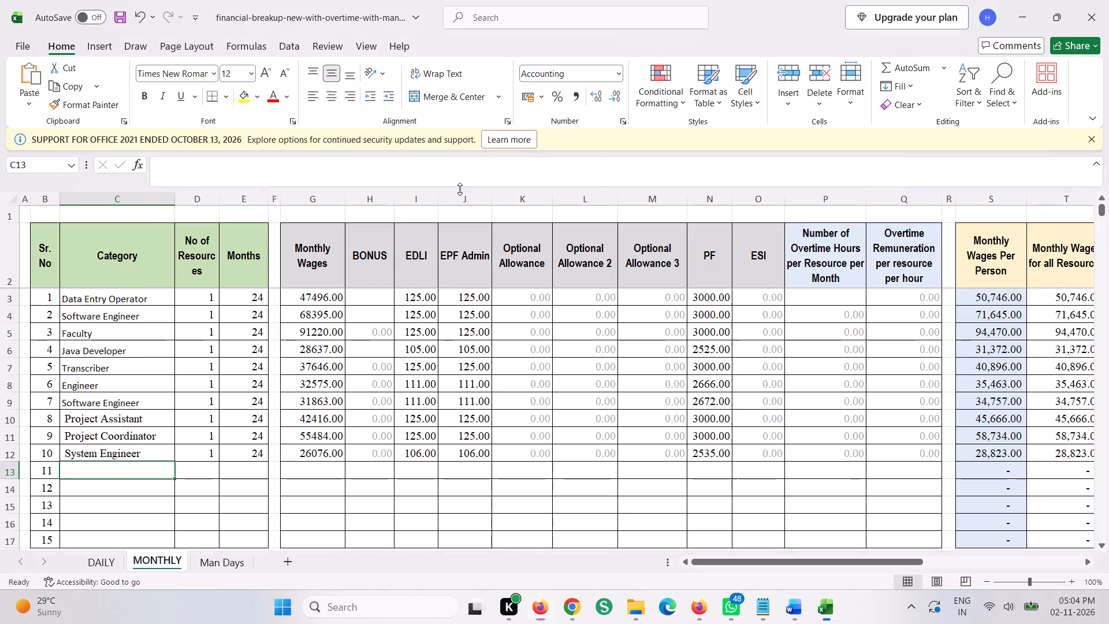
pyautogui.doubleClick(86, 470)
pyautogui.hotkey('ctrl', 'v')
pyautogui.click(103, 512)
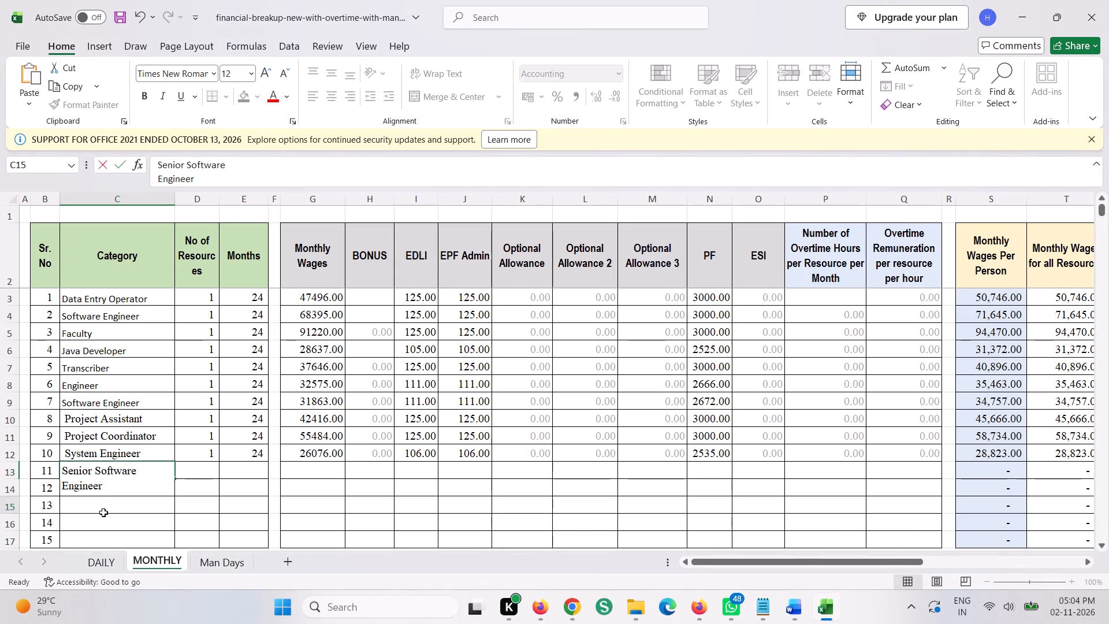
# Set the Senior Software Engineer's number of resources to 1 and months to 24.
pyautogui.click(209, 473)
pyautogui.hotkey('alt', 'Tab')
pyautogui.hotkey('alt', 'Tab')
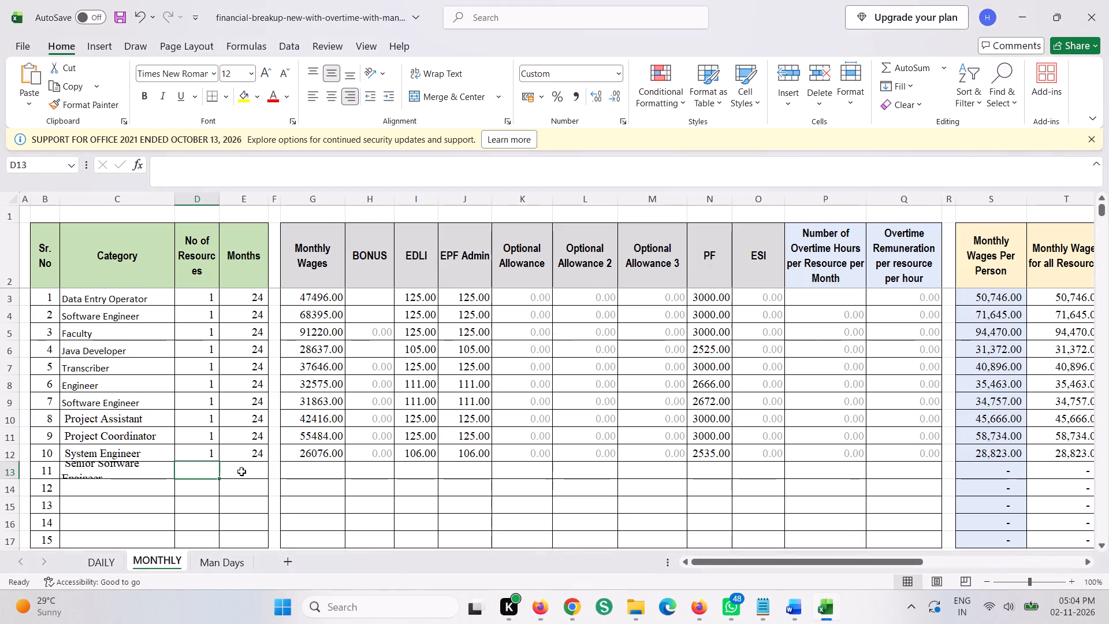
pyautogui.press('1')
pyautogui.press('Tab')
pyautogui.write('24')
pyautogui.press('Tab')
# Find the Senior Software Engineer's basic monthly pay in the bid PDF and copy 72000 into Monthly Wages.
pyautogui.hotkey('alt', 'Tab')
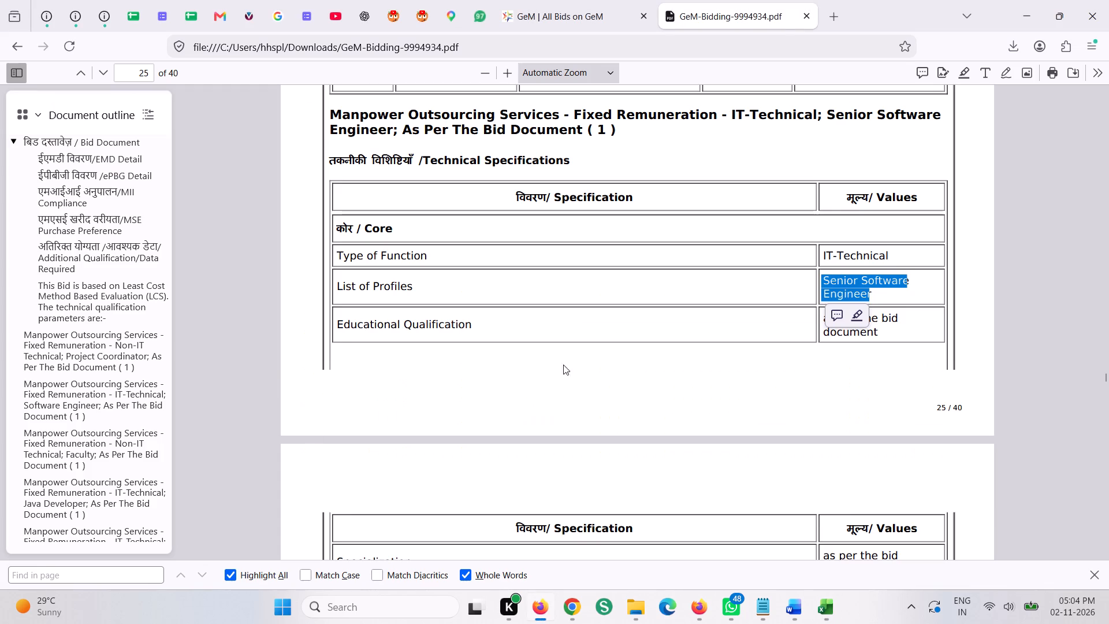
pyautogui.scroll(-1, 576, 370)
pyautogui.scroll(-2, 641, 380)
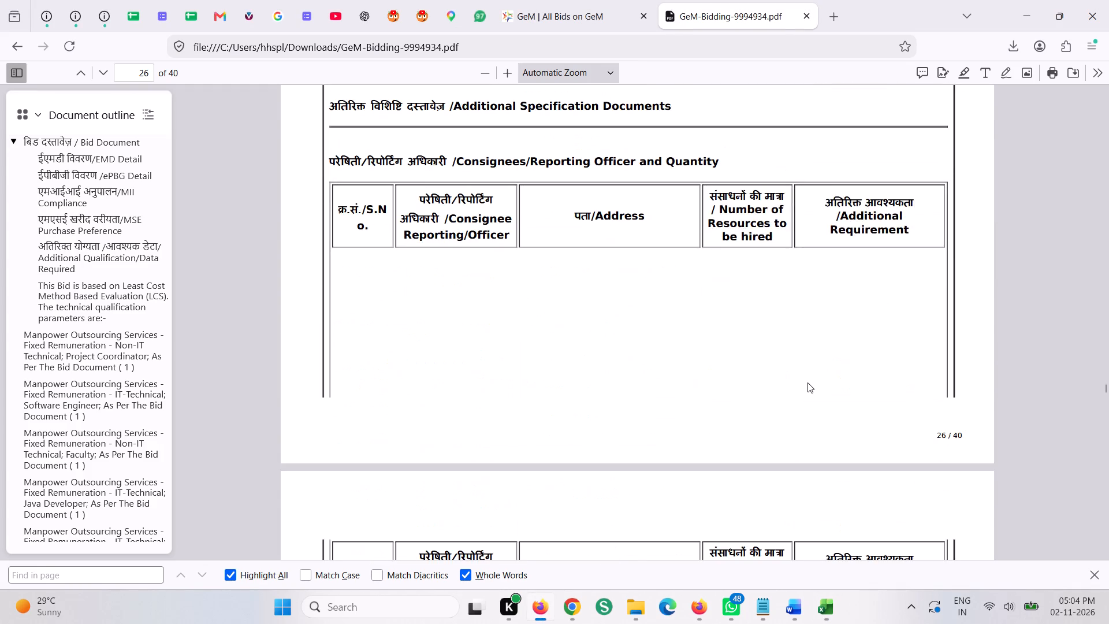
pyautogui.scroll(-2, 806, 382)
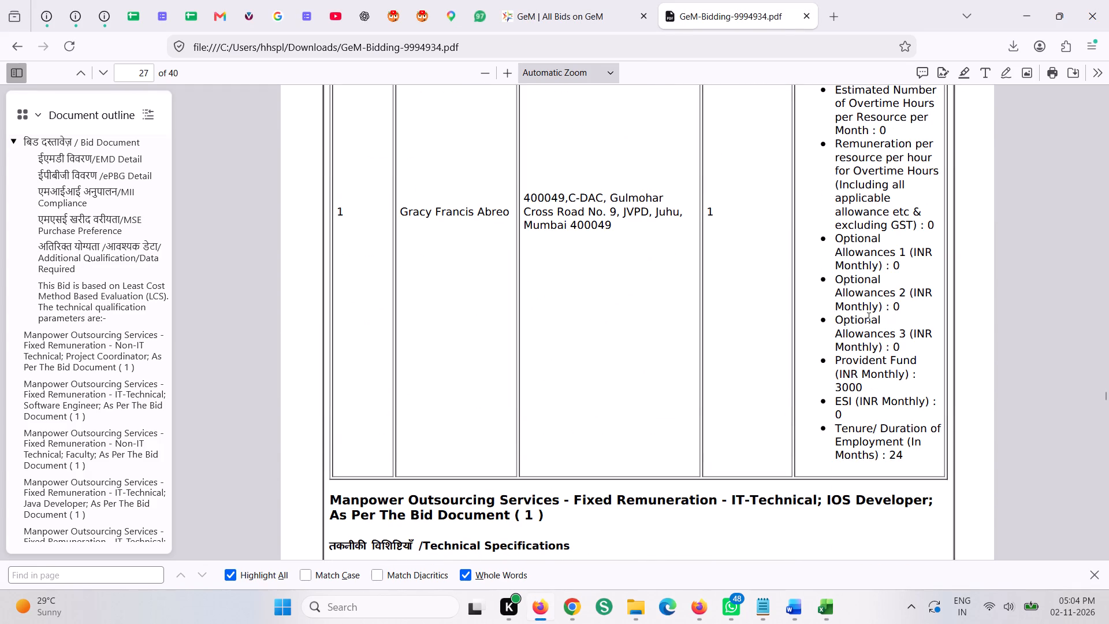
pyautogui.scroll(1, 863, 315)
pyautogui.doubleClick(876, 324)
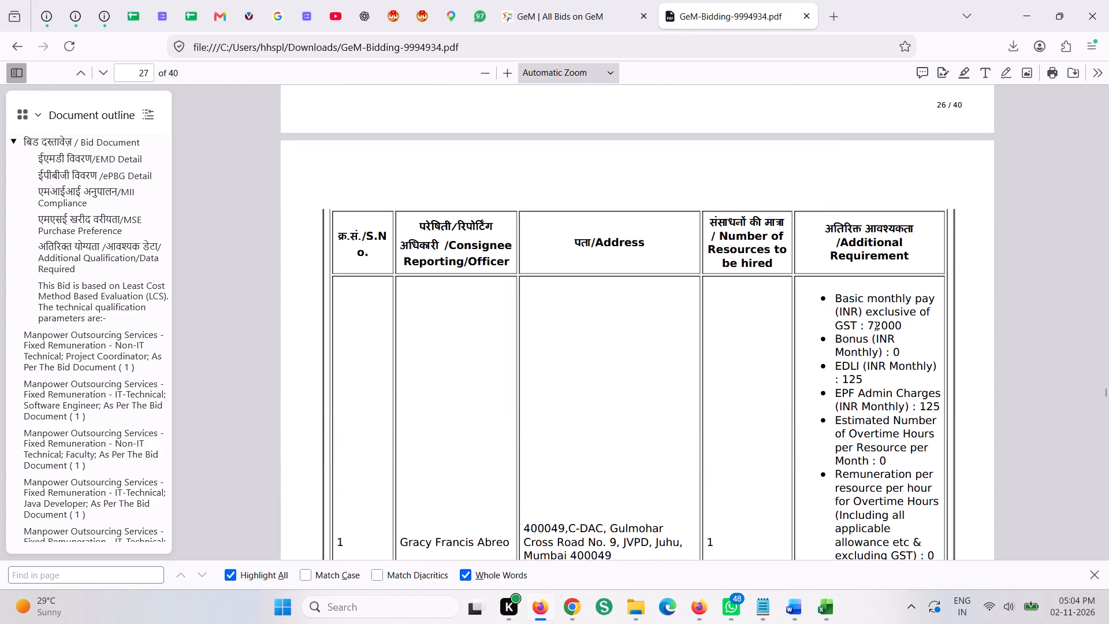
pyautogui.hotkey('ctrl', 'c')
pyautogui.hotkey('ctrl', 'c')
pyautogui.hotkey('alt', 'Tab')
pyautogui.doubleClick(308, 466)
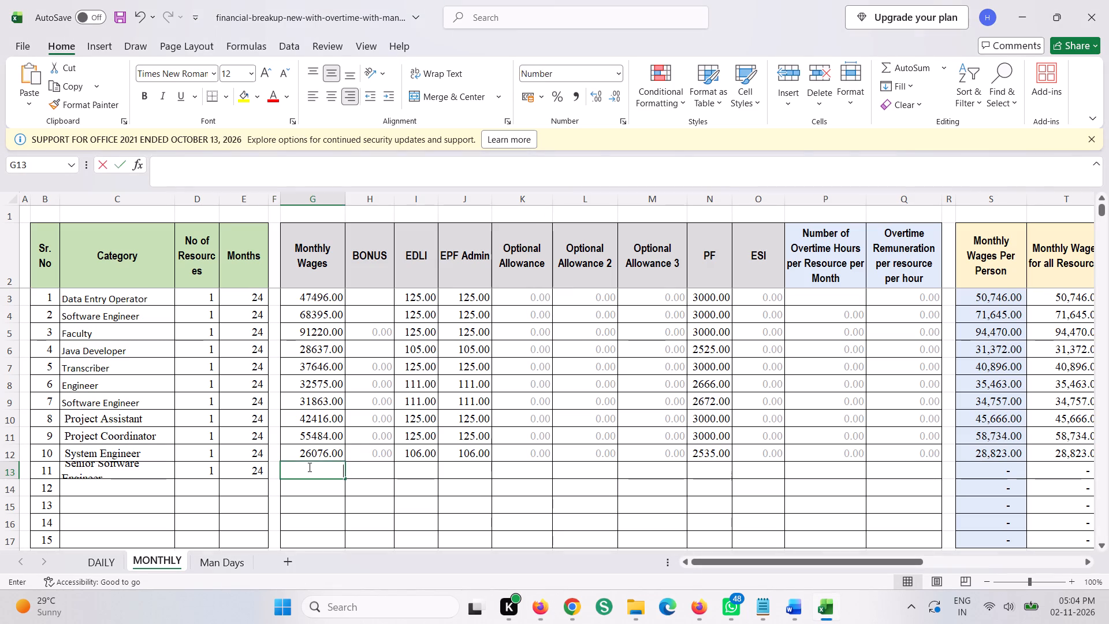
pyautogui.hotkey('ctrl', 'v')
# Set the Senior Software Engineer's bonus to 0 and both EDLI and EPF Admin to 125, checking the bid PDF.
pyautogui.click(370, 476)
pyautogui.press('0')
pyautogui.press('Tab')
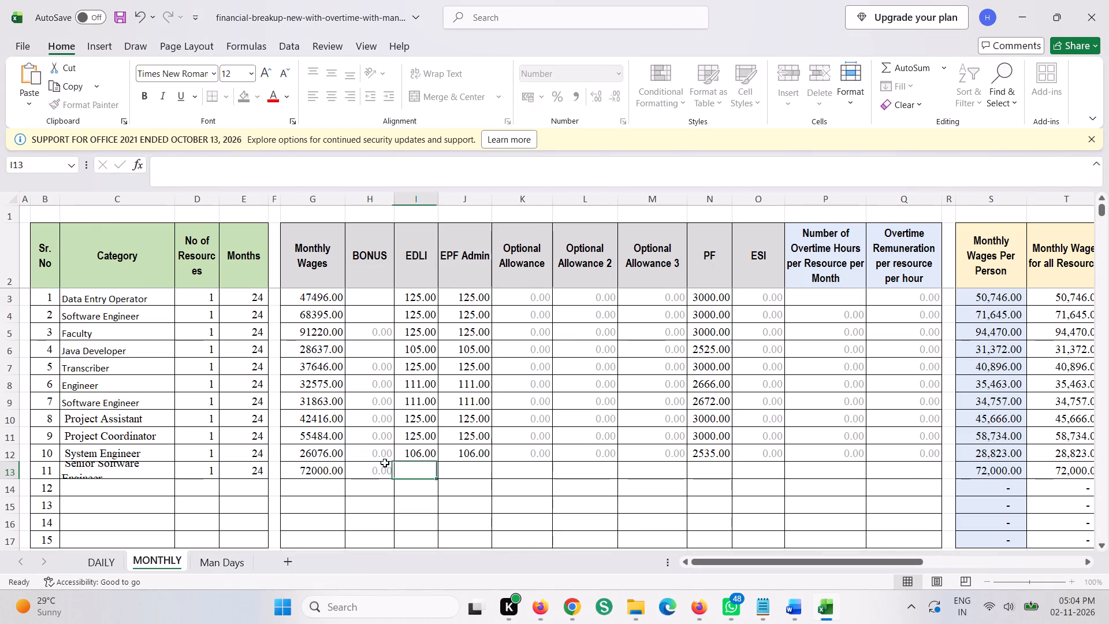
pyautogui.hotkey('alt', 'Tab')
pyautogui.hotkey('alt', 'Tab')
pyautogui.write('125')
pyautogui.press('Tab')
pyautogui.write('12')
pyautogui.press('5')
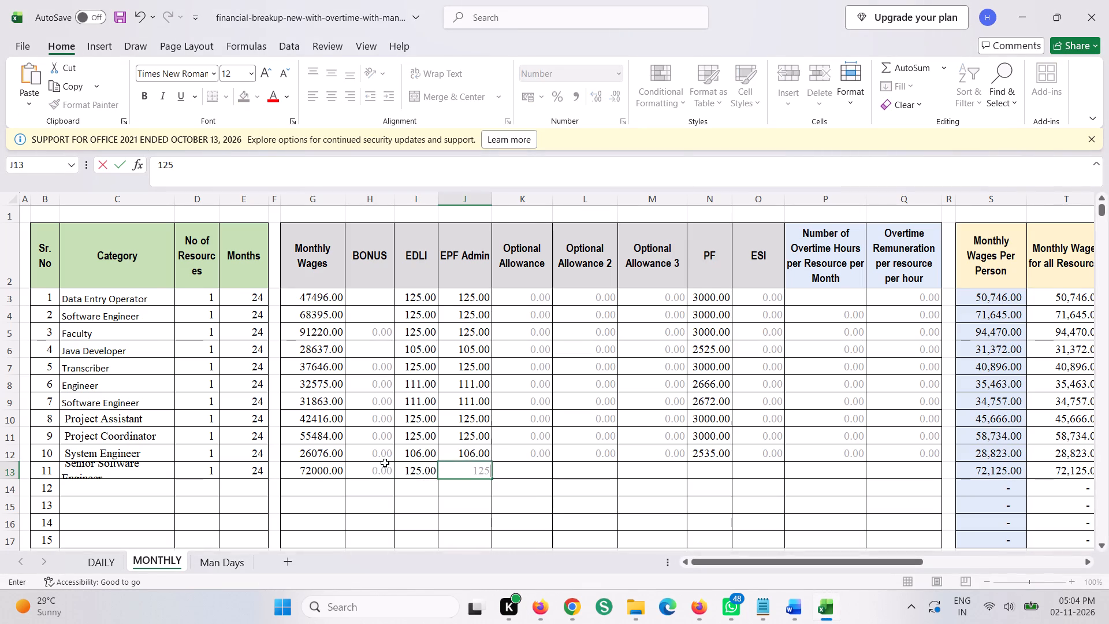
pyautogui.press('Tab')
# Set all three optional allowances to 0 for the Senior Software Engineer.
pyautogui.hotkey('alt', 'Tab')
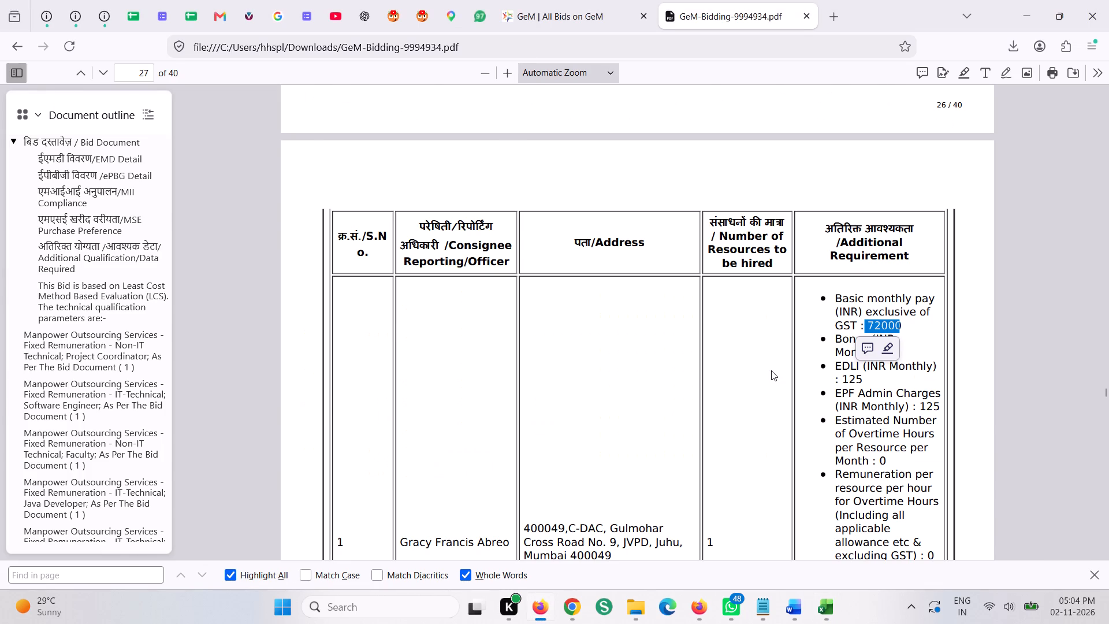
pyautogui.hotkey('alt', 'Tab')
pyautogui.press('0')
pyautogui.press('Tab')
pyautogui.press('0')
pyautogui.press('Tab')
pyautogui.press('0')
# Look up the Senior Software Engineer's Provident Fund amount in the bid PDF and copy 3000 into PF.
pyautogui.hotkey('alt', 'Tab')
pyautogui.scroll(-1, 828, 372)
pyautogui.scroll(1, 895, 395)
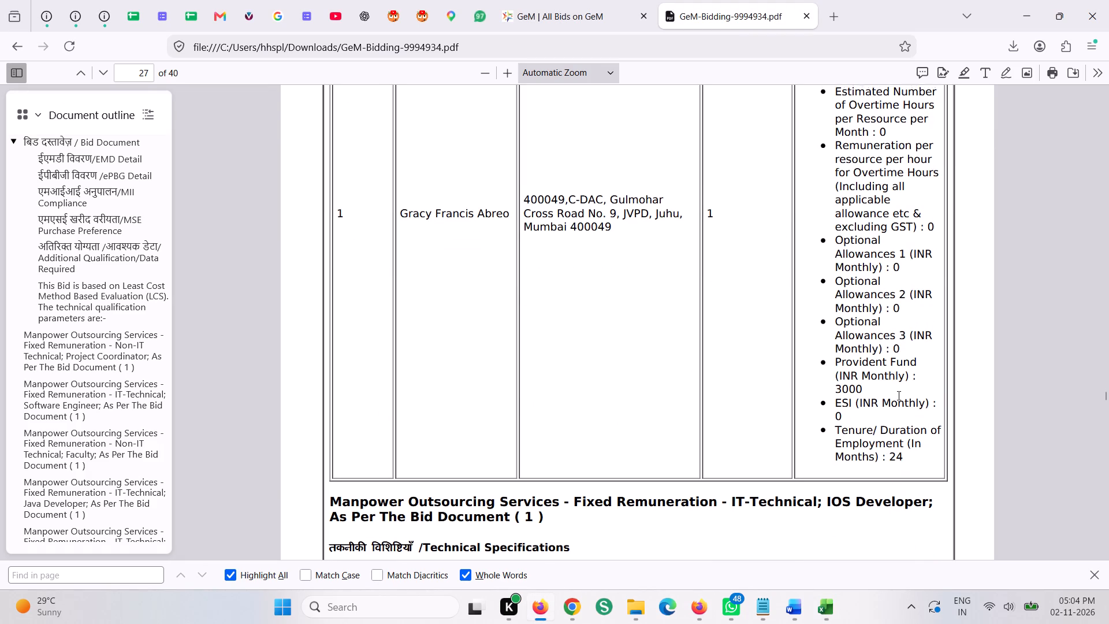
pyautogui.scroll(-1, 846, 414)
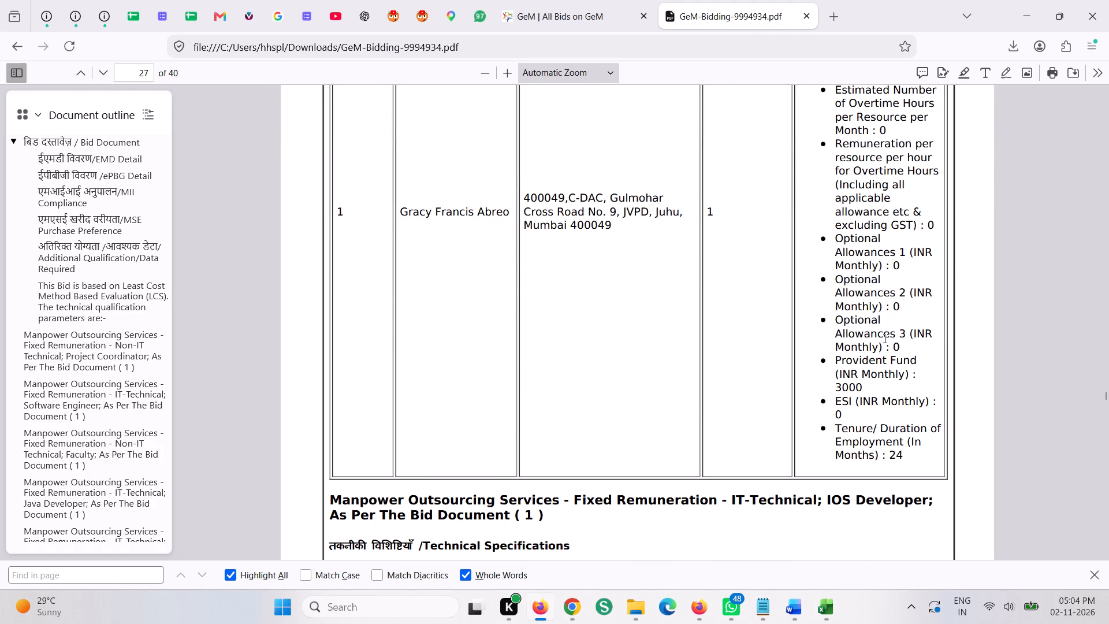
pyautogui.doubleClick(849, 387)
pyautogui.hotkey('ctrl', 'c')
pyautogui.hotkey('ctrl', 'c')
pyautogui.hotkey('alt', 'Tab')
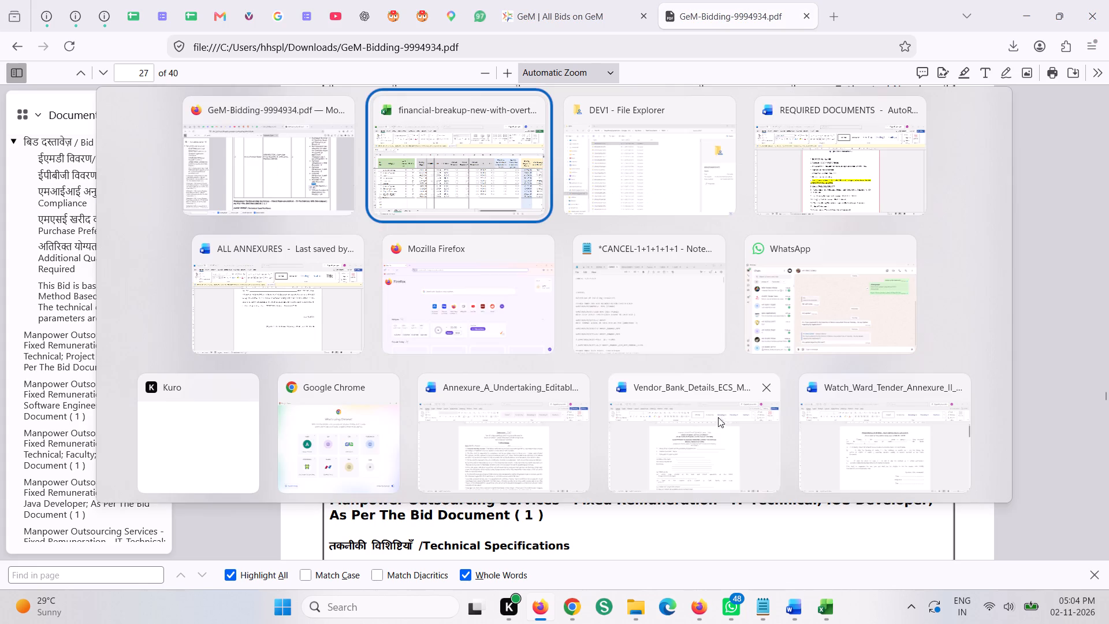
pyautogui.click(490, 184)
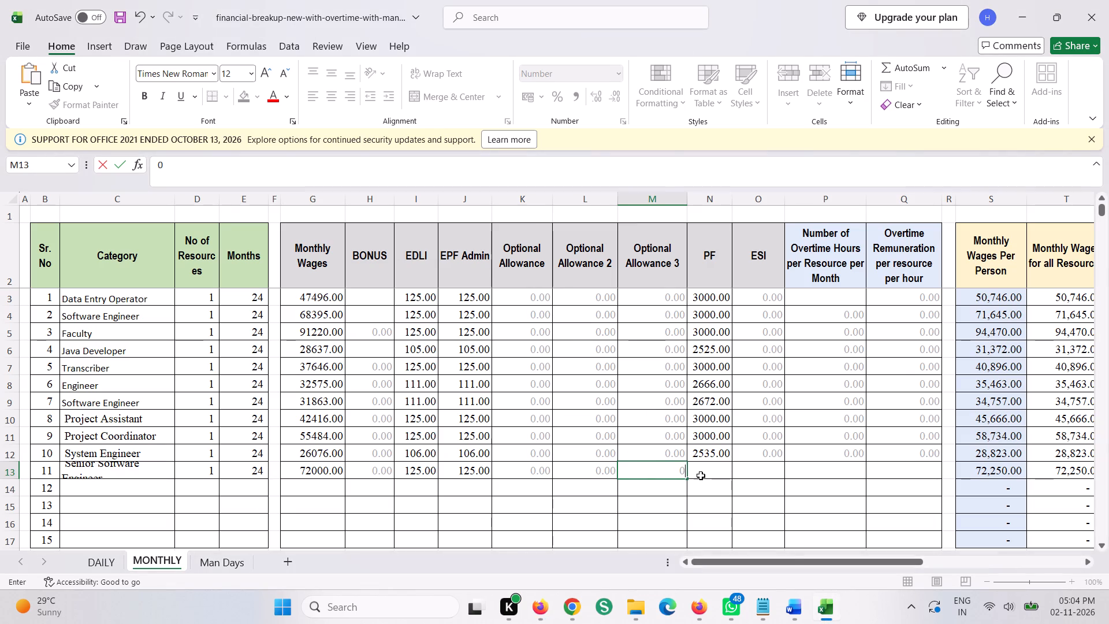
pyautogui.press('Tab')
pyautogui.hotkey('ctrl', 'v')
pyautogui.press('Tab')
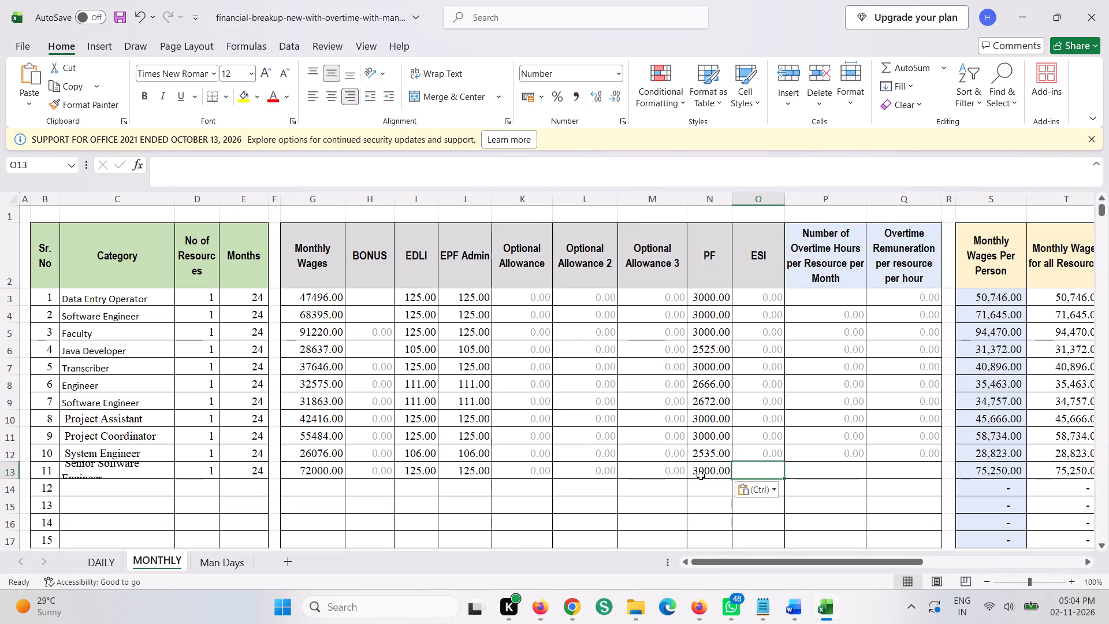
# Set the Senior Software Engineer's ESI, overtime hours and overtime remuneration per hour to 0.
pyautogui.press('0')
pyautogui.press('Tab')
pyautogui.press('0')
pyautogui.press('Tab')
pyautogui.press('0')
pyautogui.press('Tab')
# Find the next role's profile name in the bid PDF and copy IOS Developer into the Category cell of serial number 12.
pyautogui.hotkey('alt', 'Tab')
pyautogui.scroll(-1, 766, 388)
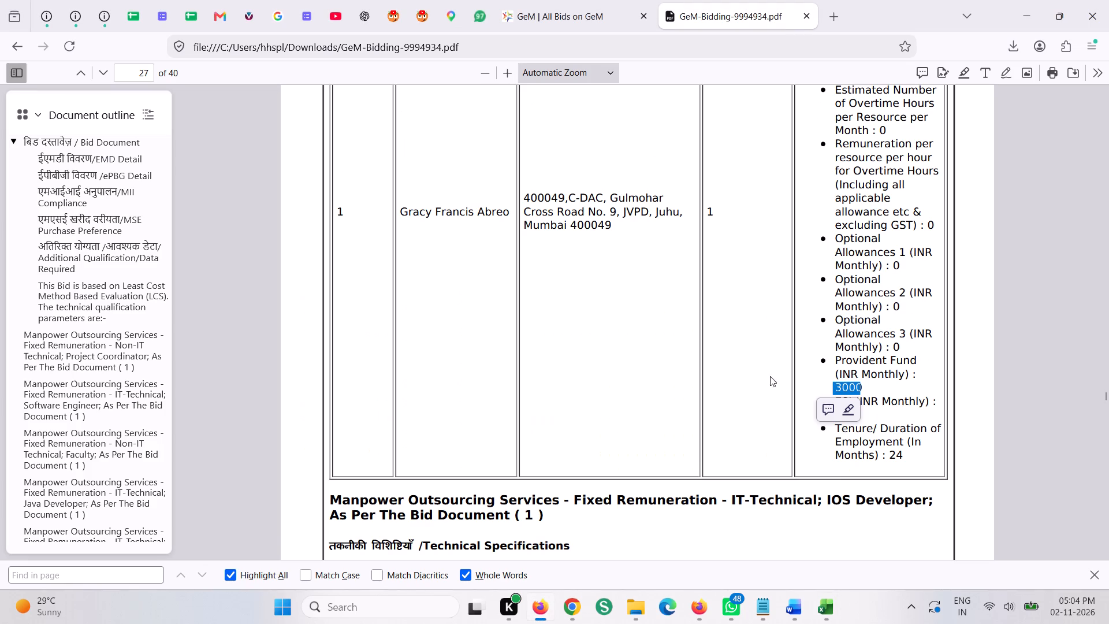
pyautogui.scroll(-1, 765, 382)
pyautogui.scroll(1, 801, 362)
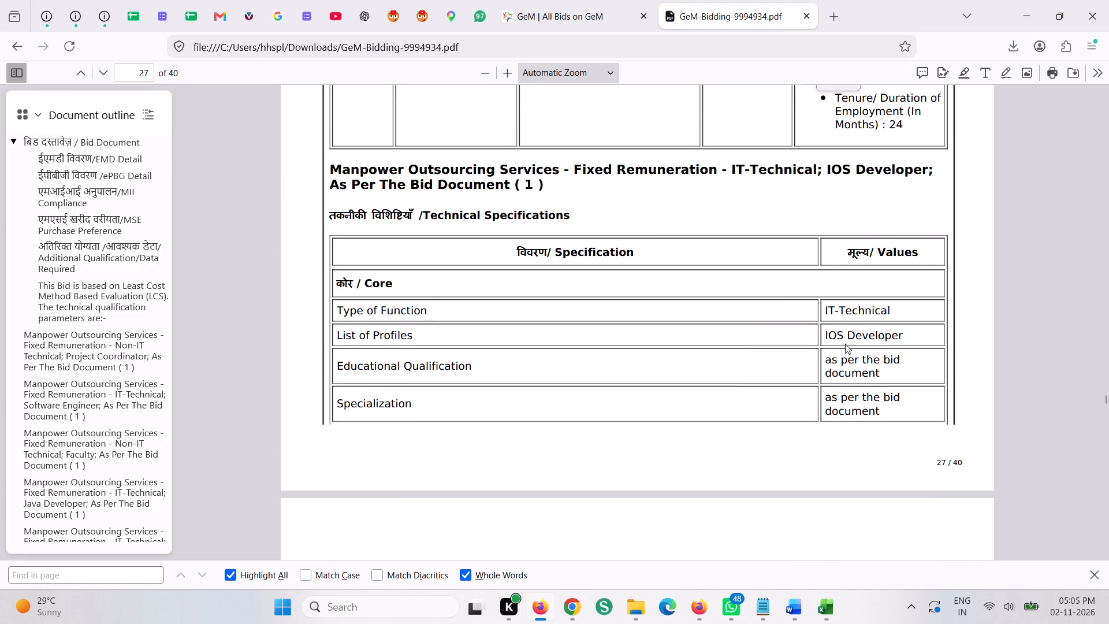
pyautogui.tripleClick(847, 335)
pyautogui.hotkey('ctrl', 'c')
pyautogui.hotkey('ctrl', 'c')
pyautogui.hotkey('alt', 'Tab')
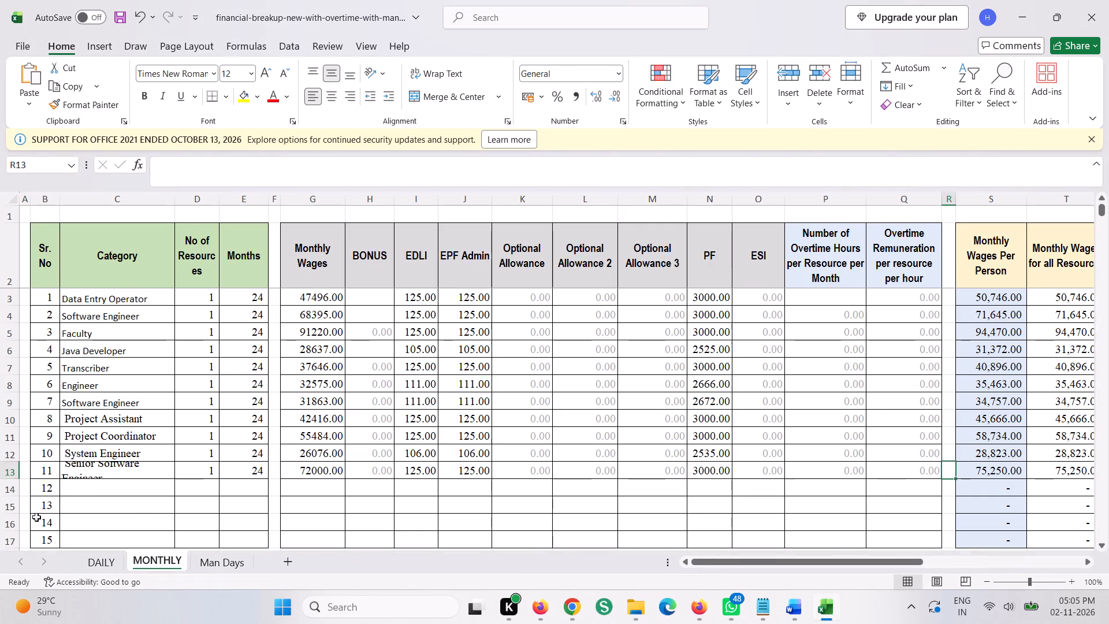
pyautogui.doubleClick(82, 489)
pyautogui.hotkey('ctrl', 'v')
# Set the IOS Developer's number of resources to 1 and months to 24.
pyautogui.click(206, 488)
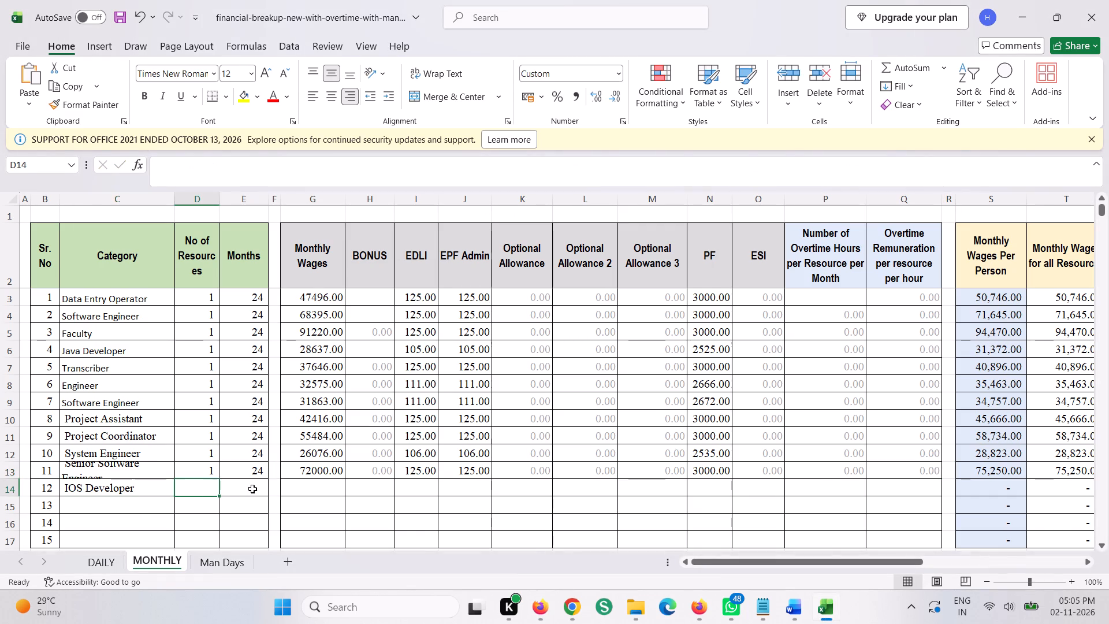
pyautogui.press('1')
pyautogui.press('Tab')
pyautogui.write('24')
pyautogui.press('Tab')
# Find the IOS Developer's basic monthly pay in the bid PDF and copy 61716 into Monthly Wages.
pyautogui.hotkey('alt', 'Tab')
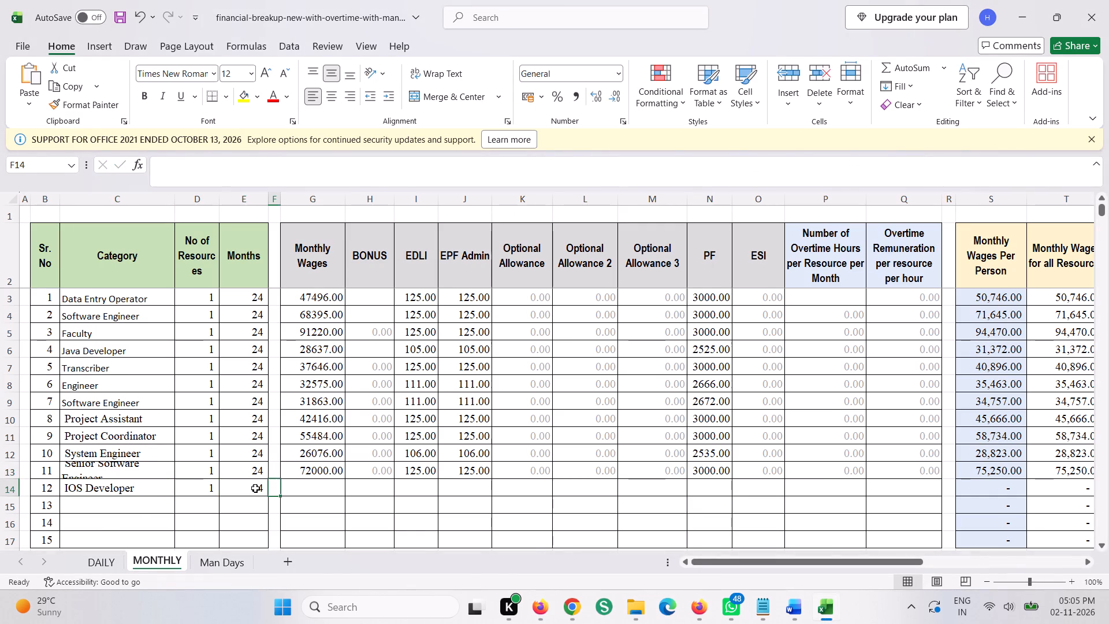
pyautogui.scroll(-1, 780, 422)
pyautogui.scroll(-2, 727, 444)
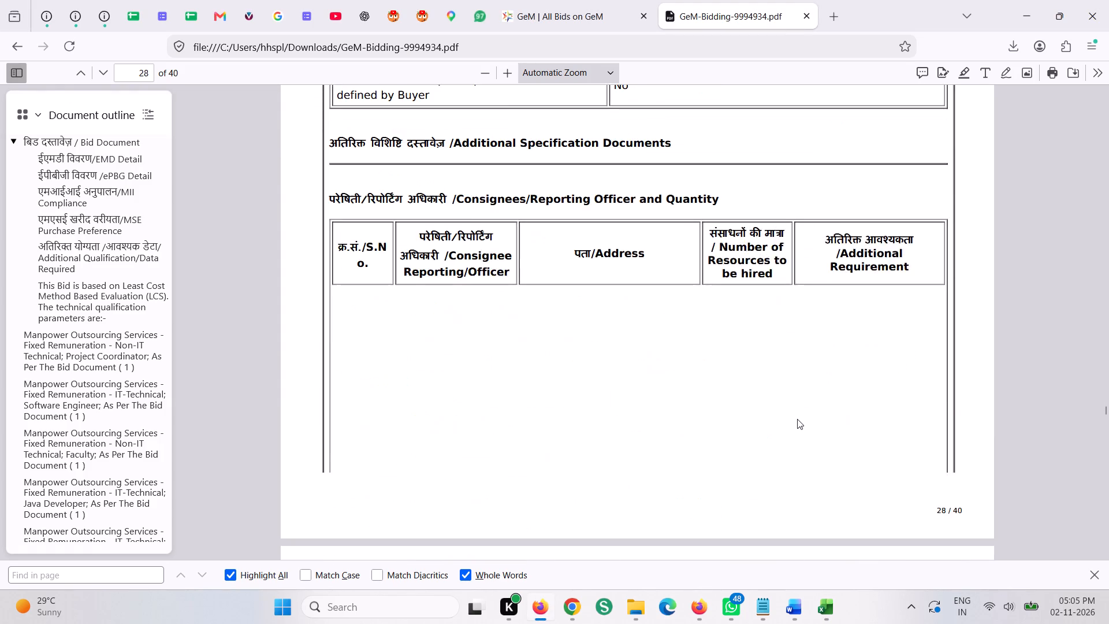
pyautogui.scroll(-1, 797, 419)
pyautogui.doubleClick(882, 377)
pyautogui.hotkey('ctrl', 'c')
pyautogui.hotkey('ctrl', 'c')
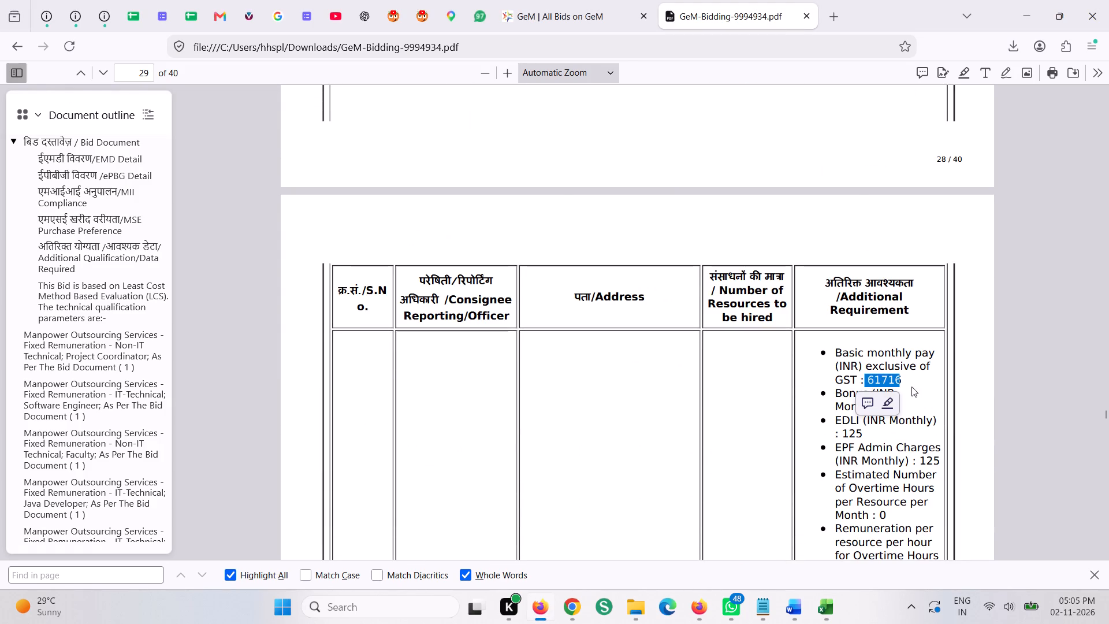
pyautogui.hotkey('alt', 'Tab')
pyautogui.doubleClick(315, 487)
pyautogui.hotkey('ctrl', 'v')
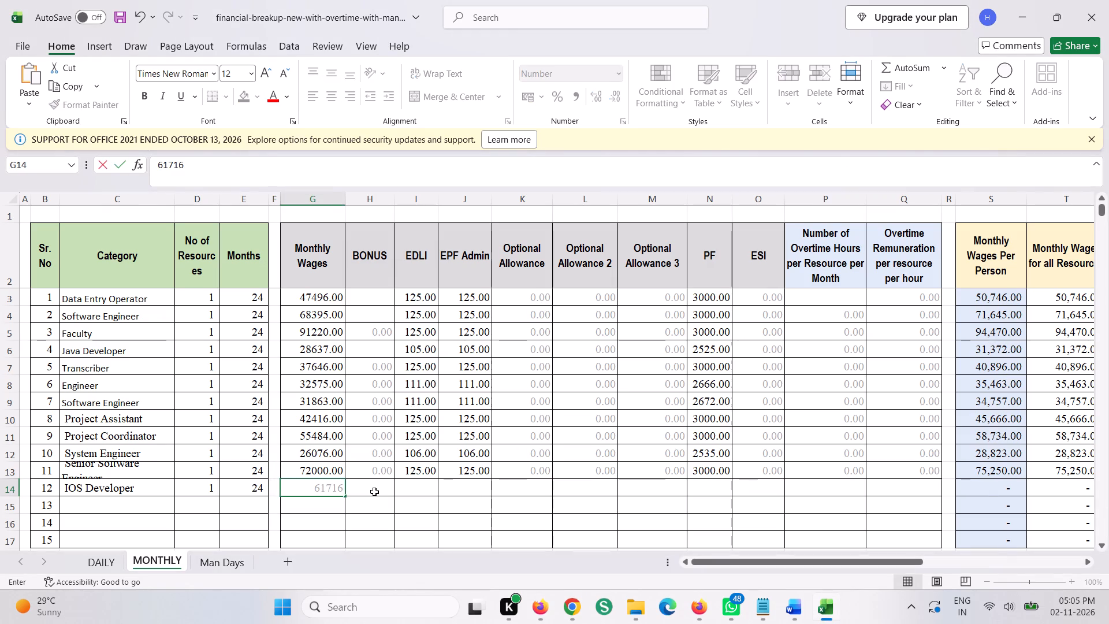
# Set the IOS Developer's bonus to 0 and both EDLI and EPF Admin to 125, checking the bid PDF.
pyautogui.click(375, 492)
pyautogui.press('0')
pyautogui.press('Tab')
pyautogui.hotkey('alt', 'Tab')
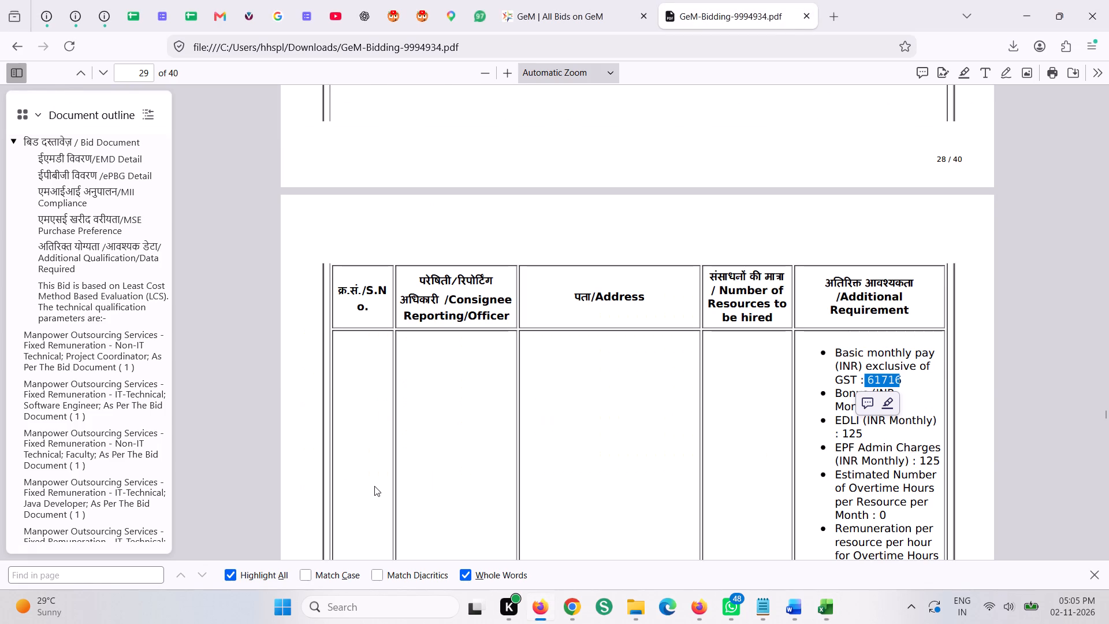
pyautogui.hotkey('alt', 'Tab')
pyautogui.write('125')
pyautogui.press('Tab')
pyautogui.press('2')
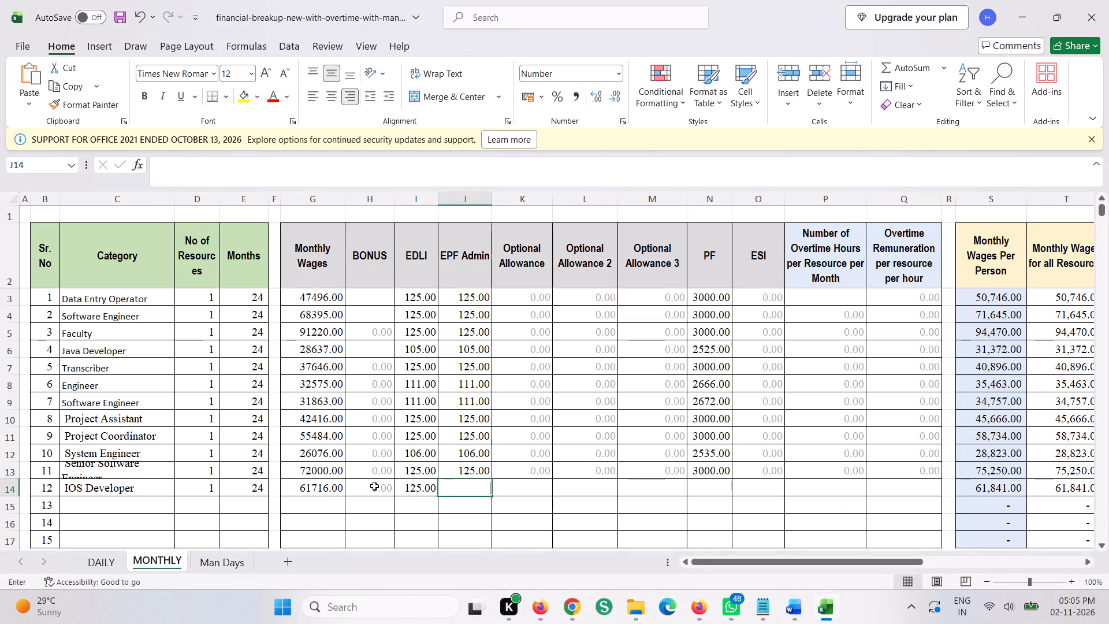
pyautogui.press('BackSpace')
pyautogui.write('125')
pyautogui.press('Tab')
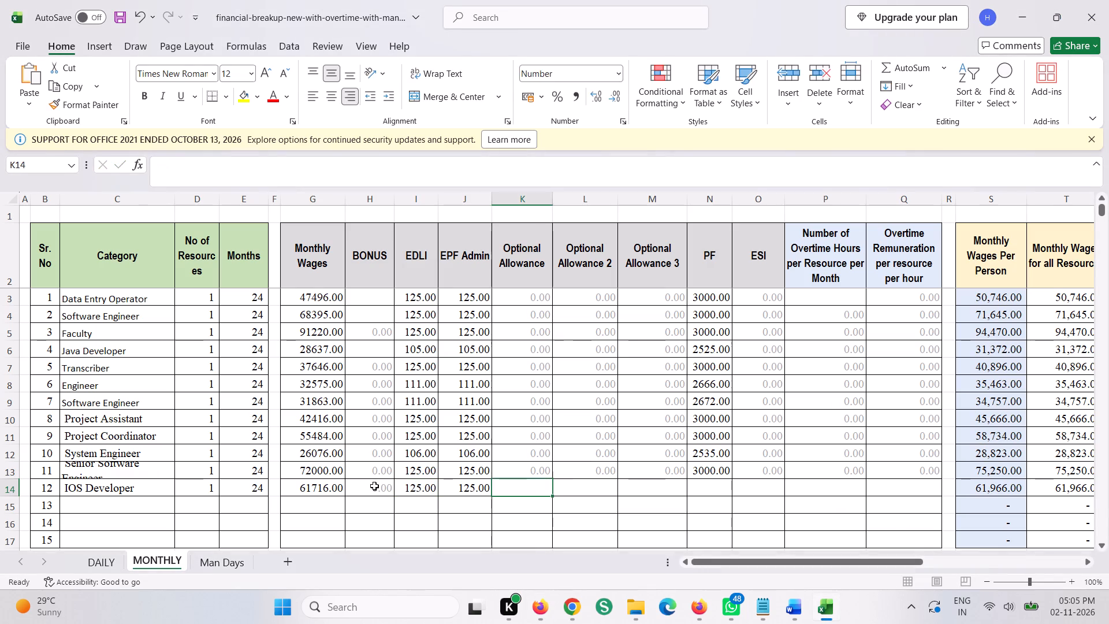
# Set all three optional allowances to 0 for the IOS Developer.
pyautogui.press('0')
pyautogui.press('Tab')
pyautogui.press('0')
pyautogui.press('Tab')
pyautogui.press('0')
pyautogui.press('Tab')
# Look up the IOS Developer's Provident Fund amount in the bid PDF and copy 3000 into PF.
pyautogui.hotkey('alt', 'Tab')
pyautogui.scroll(-1, 512, 411)
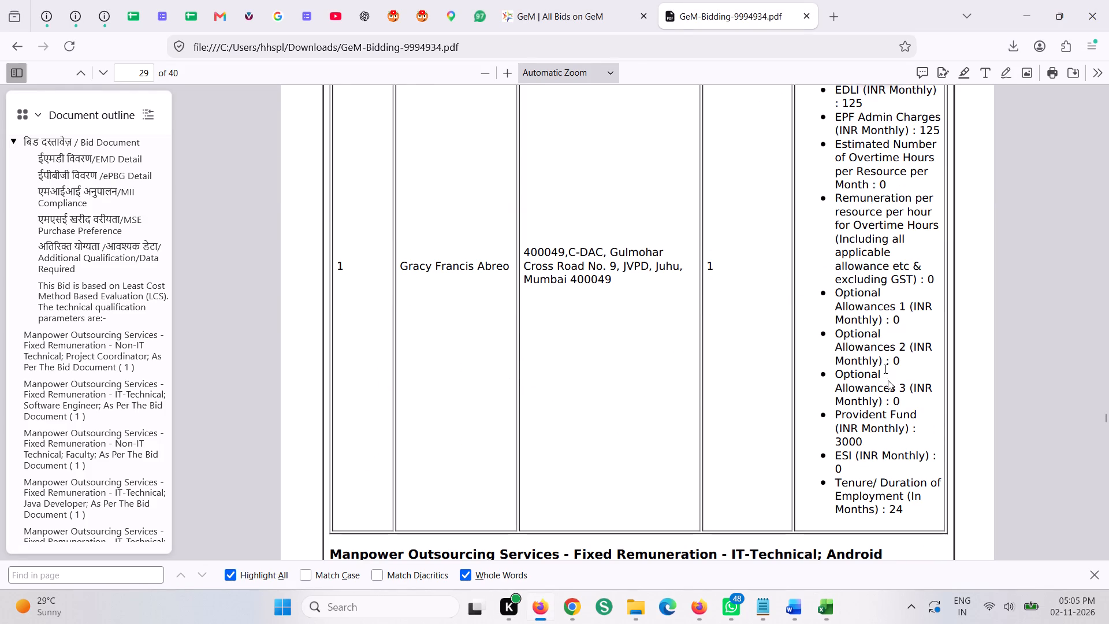
pyautogui.doubleClick(847, 440)
pyautogui.hotkey('ctrl', 'c')
pyautogui.hotkey('ctrl', 'c')
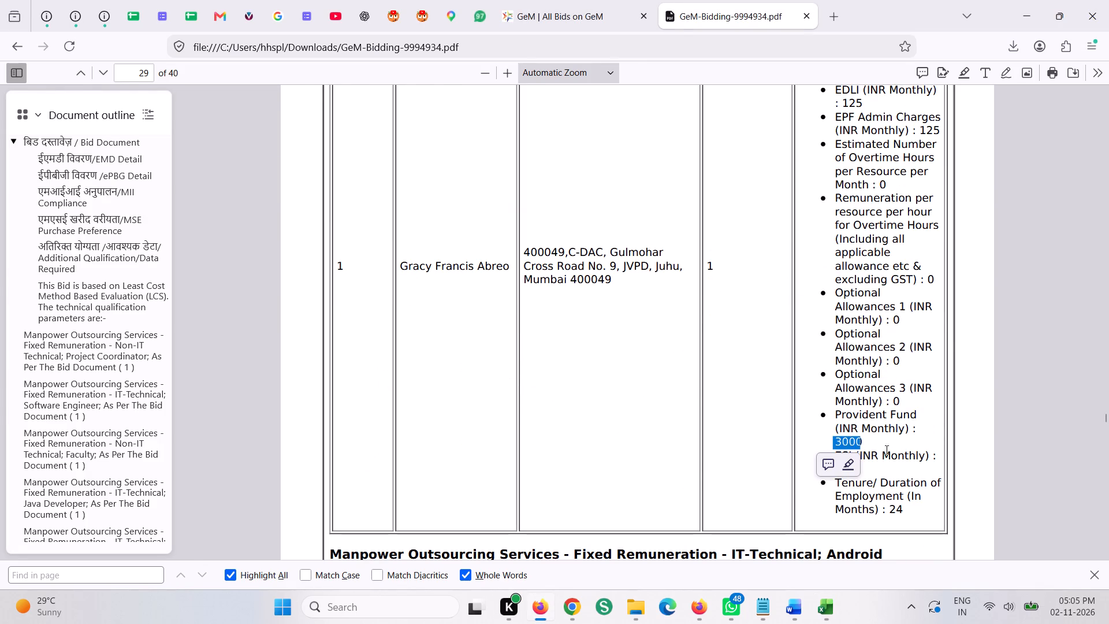
pyautogui.hotkey('alt', 'Tab')
pyautogui.doubleClick(720, 484)
pyautogui.hotkey('ctrl', 'v')
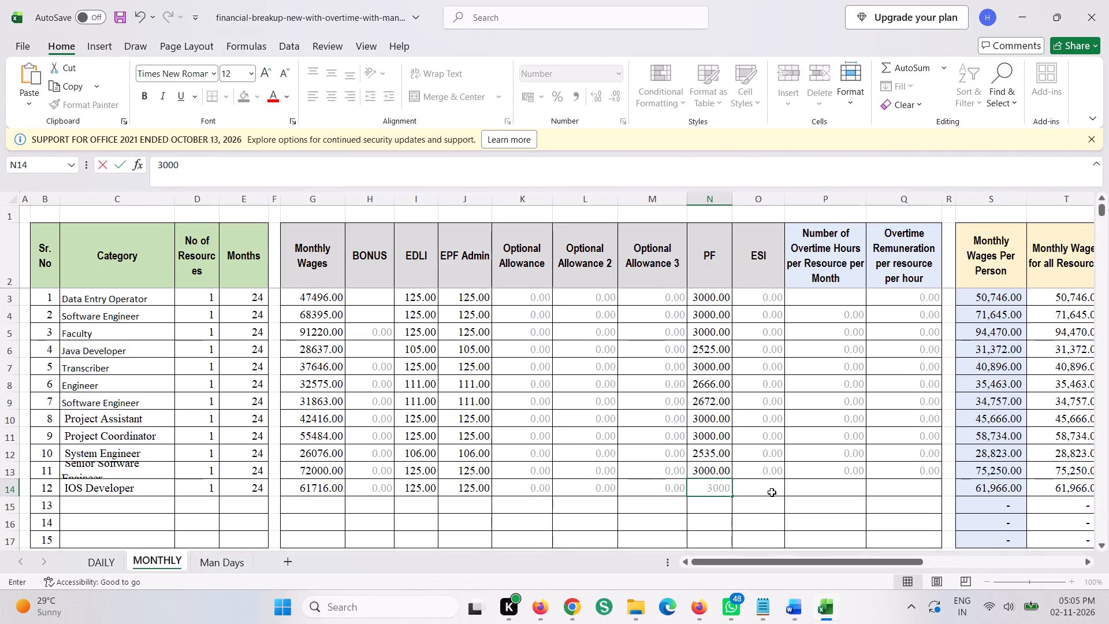
# Enter 0 for the IOS Developer's ESI, overtime hours and overtime remuneration, and in the adjoining blank column R.
pyautogui.click(772, 492)
pyautogui.press('0')
pyautogui.press('Tab')
pyautogui.press('0')
pyautogui.press('Tab')
pyautogui.press('0')
pyautogui.press('Tab')
pyautogui.press('0')
# Copy the next profile name, Android Developer, from the bid PDF into the Category cell of row number 13.
pyautogui.hotkey('alt', 'Tab')
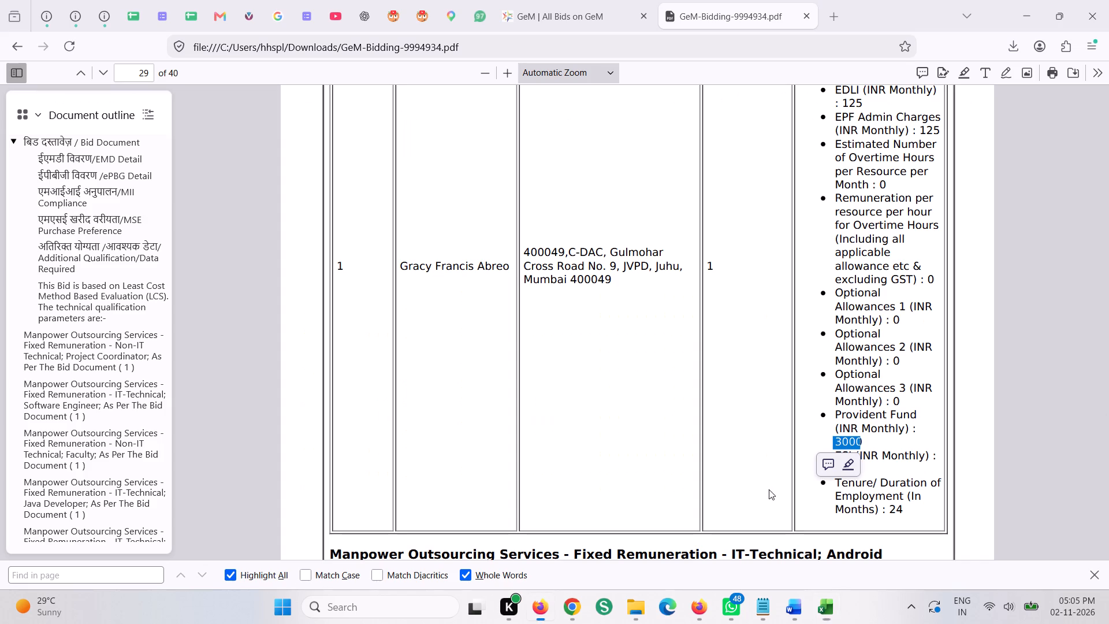
pyautogui.scroll(-3, 887, 333)
pyautogui.scroll(1, 856, 371)
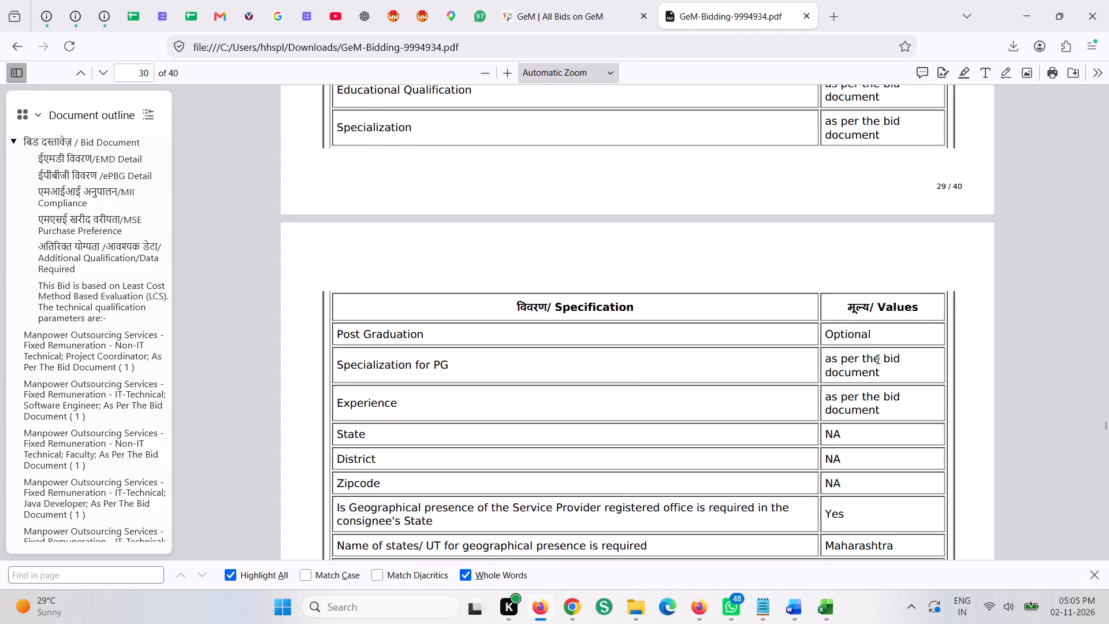
pyautogui.scroll(1, 862, 351)
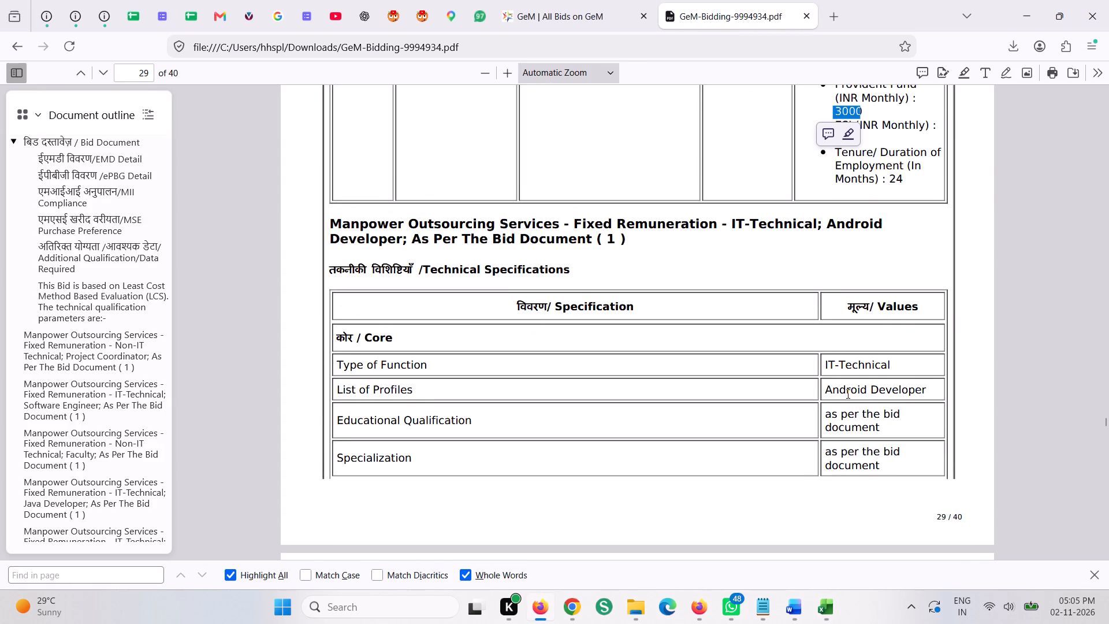
pyautogui.doubleClick(847, 392)
pyautogui.hotkey('ctrl', 'c')
pyautogui.hotkey('ctrl', 'c')
pyautogui.doubleClick(847, 392)
pyautogui.hotkey('ctrl', 'c')
pyautogui.keyDown('ctrl'); pyautogui.click(847, 392); pyautogui.keyUp('ctrl')
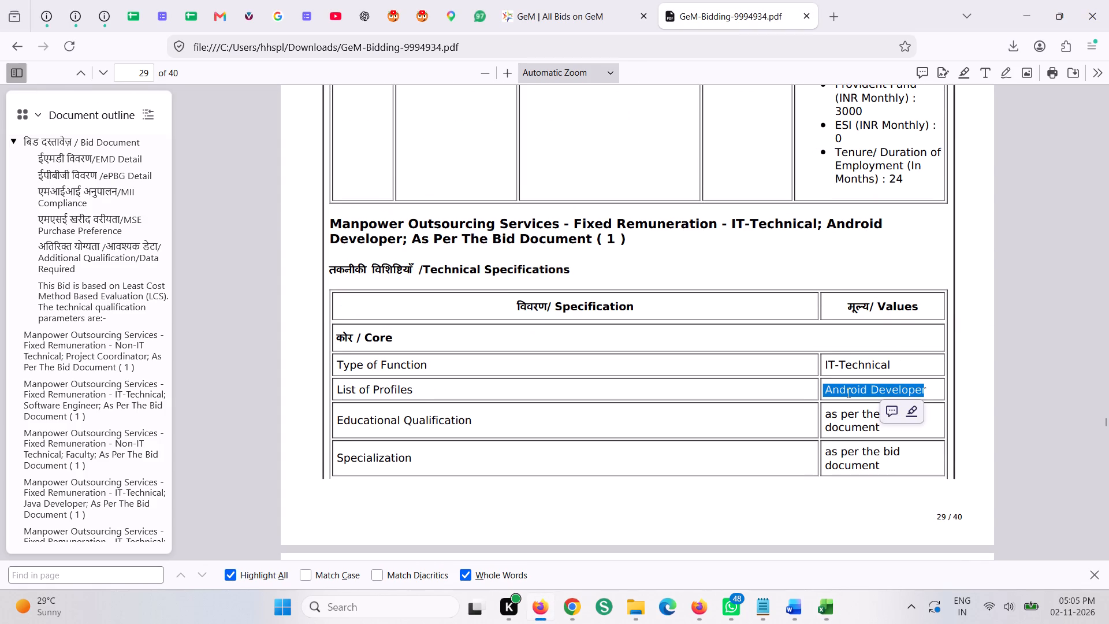
pyautogui.hotkey('ctrl', 'c')
pyautogui.hotkey('ctrl', 'c')
pyautogui.hotkey('alt', 'Tab')
pyautogui.doubleClick(78, 506)
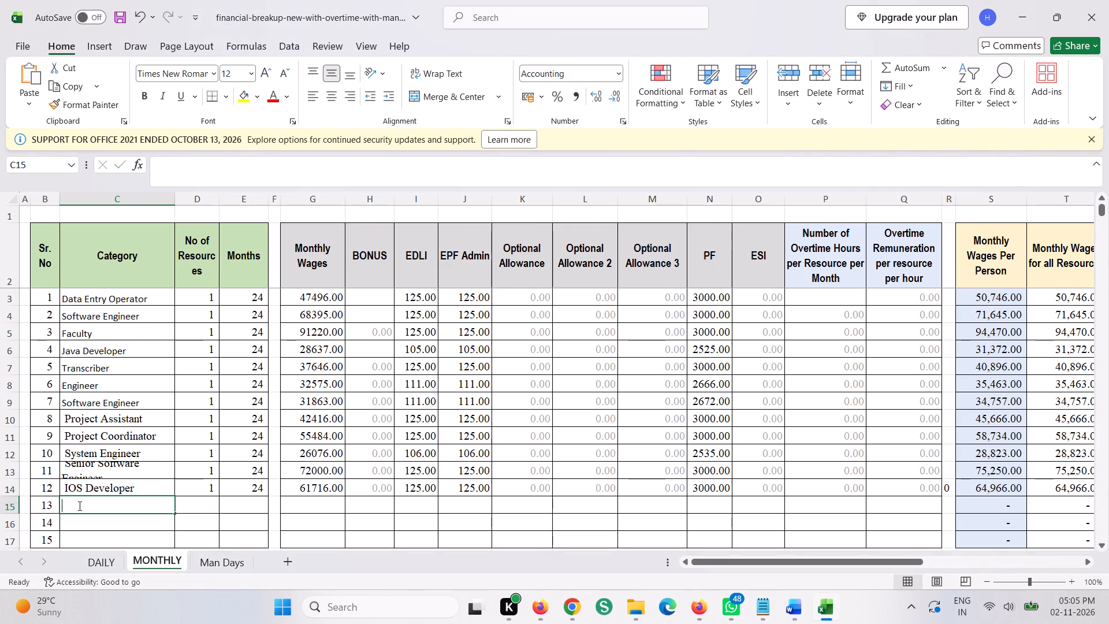
pyautogui.hotkey('ctrl', 'v')
pyautogui.click(103, 530)
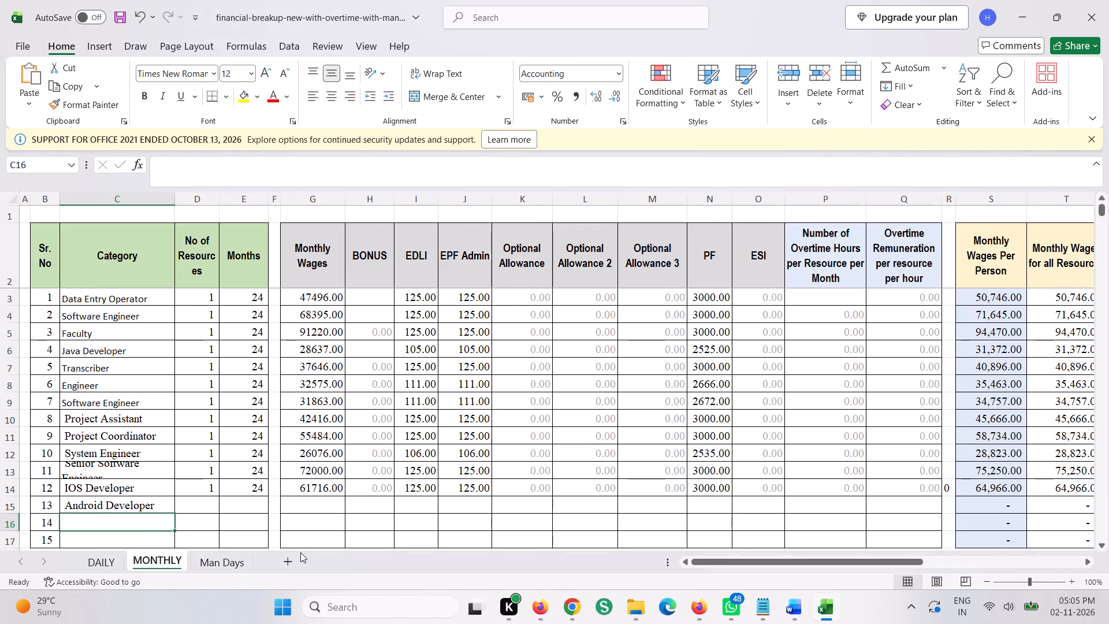
# Find the Android Developer's basic monthly pay in the bid PDF and copy 72000 into Monthly Wages.
pyautogui.click(189, 507)
pyautogui.hotkey('alt', 'Tab')
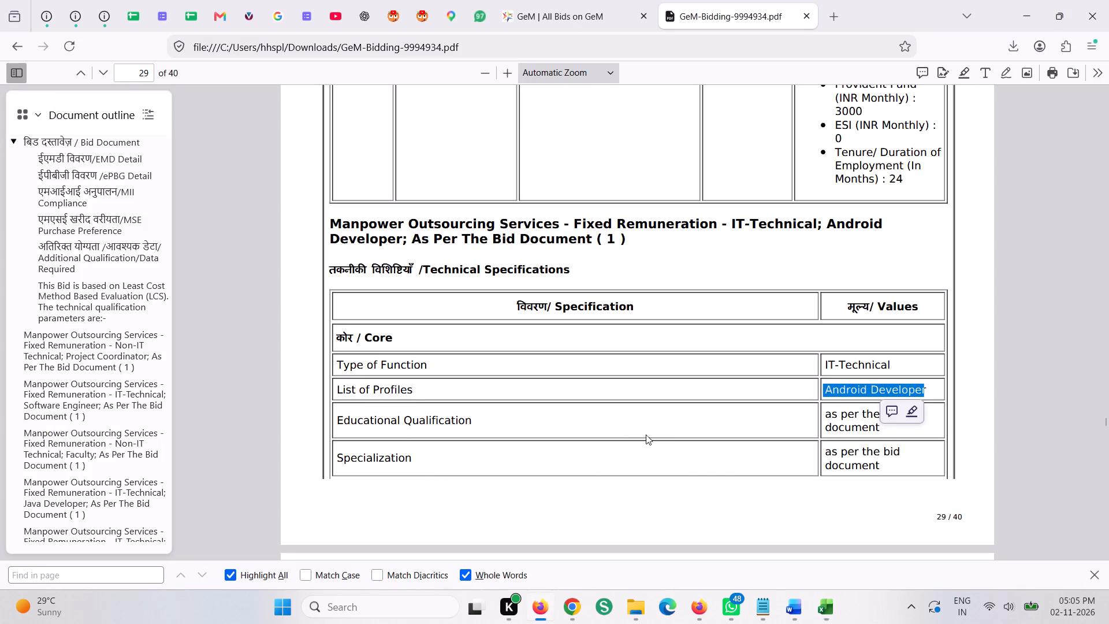
pyautogui.scroll(-1, 666, 419)
pyautogui.scroll(-1, 680, 370)
pyautogui.scroll(1, 733, 322)
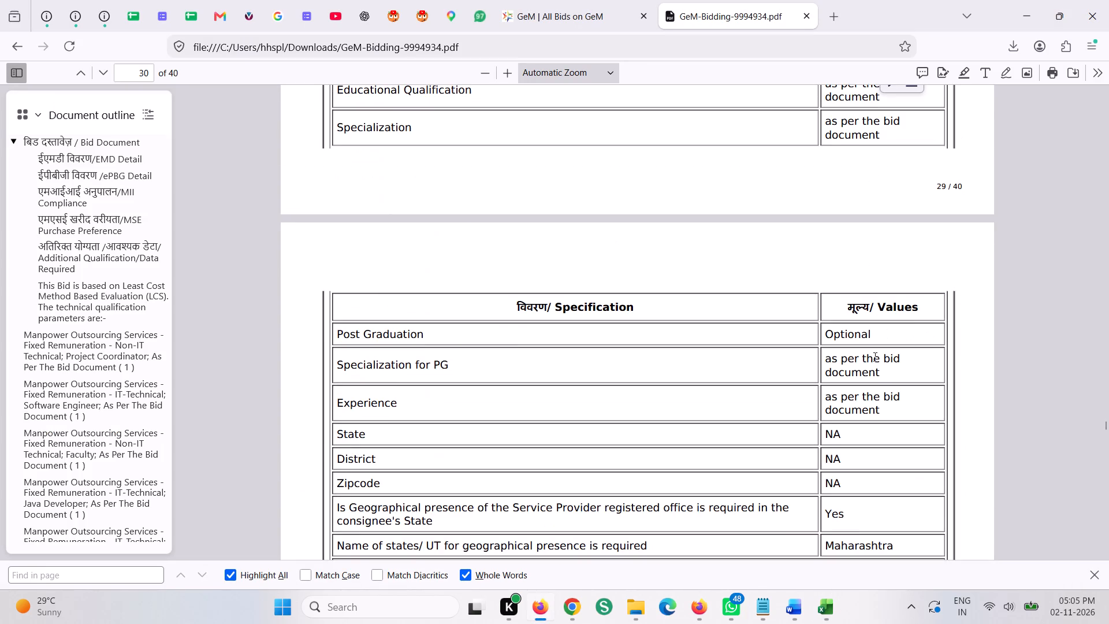
pyautogui.scroll(-1, 848, 422)
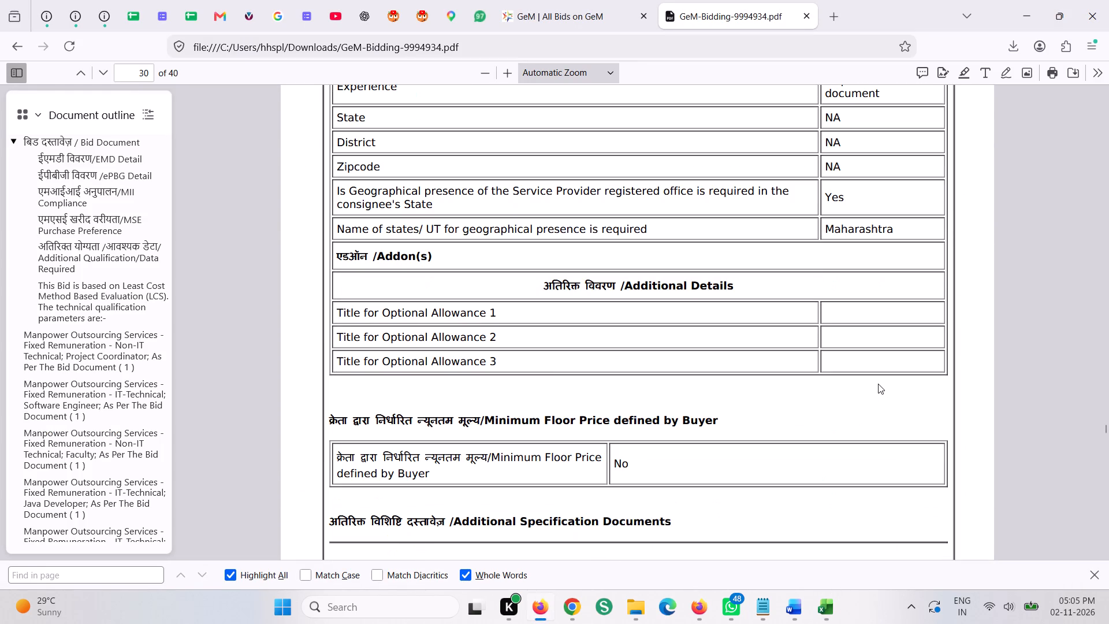
pyautogui.scroll(-1, 806, 356)
pyautogui.scroll(2, 755, 352)
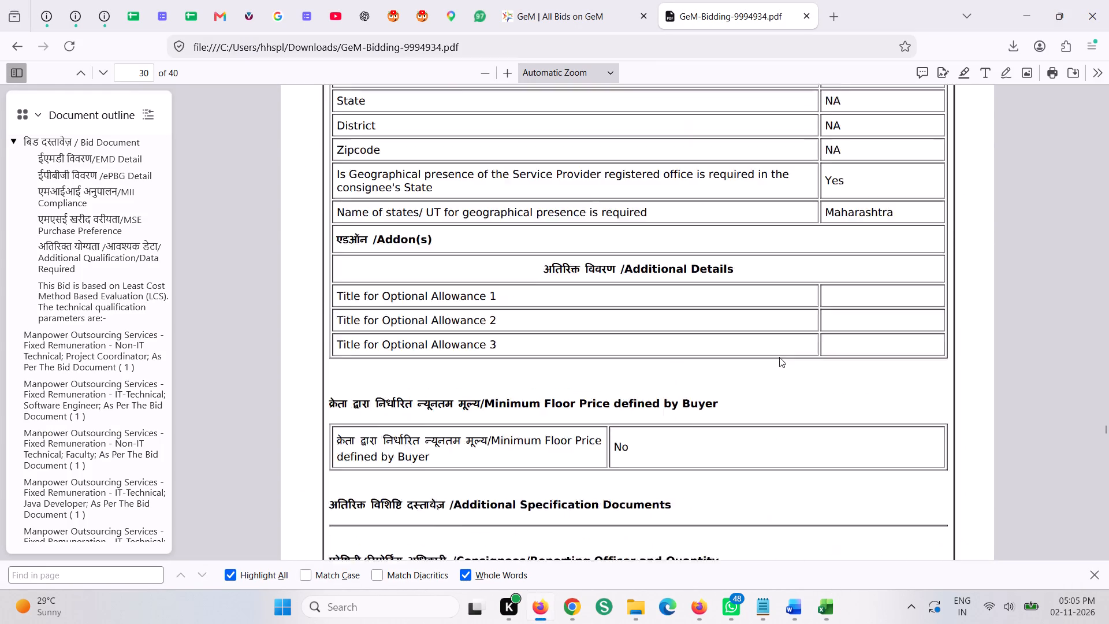
pyautogui.scroll(1, 779, 357)
pyautogui.scroll(-3, 799, 363)
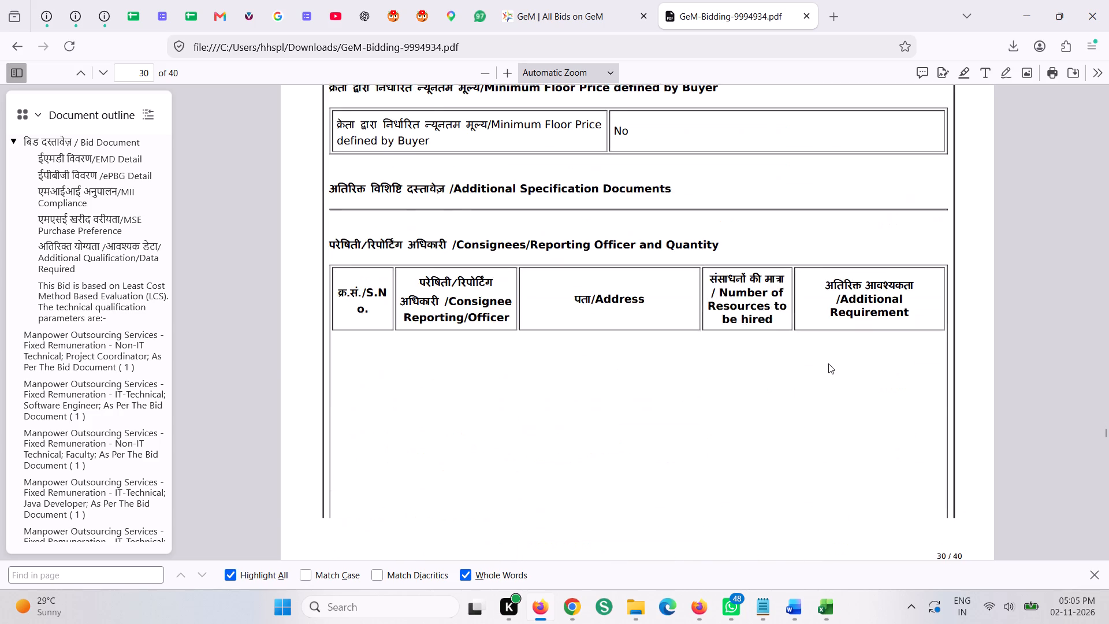
pyautogui.scroll(-2, 828, 363)
pyautogui.scroll(1, 866, 307)
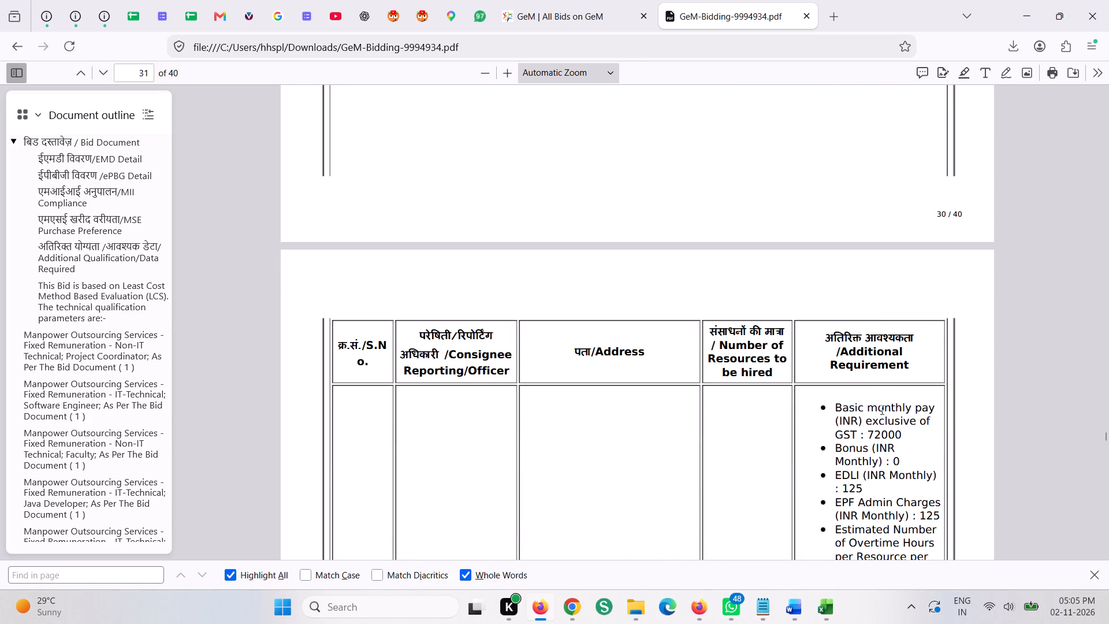
pyautogui.doubleClick(878, 432)
pyautogui.hotkey('ctrl', 'c')
pyautogui.hotkey('ctrl', 'c')
pyautogui.hotkey('alt', 'Tab')
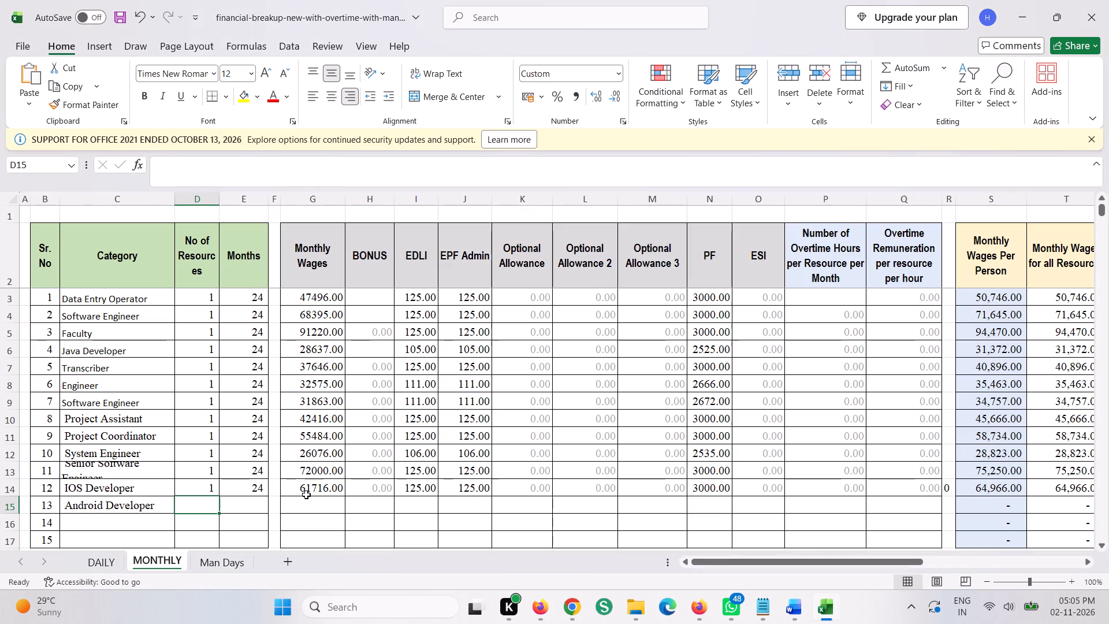
pyautogui.doubleClick(308, 498)
pyautogui.hotkey('ctrl', 'v')
# Set the Android Developer's number of resources to 1 and the months to 24.
pyautogui.click(184, 505)
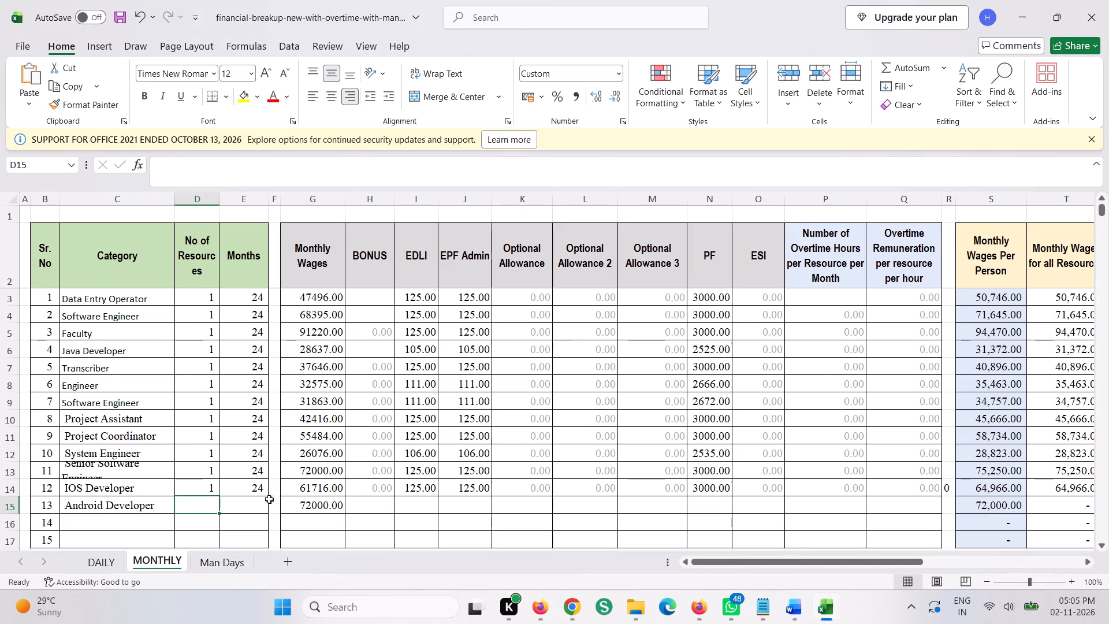
pyautogui.press('7')
pyautogui.press('BackSpace')
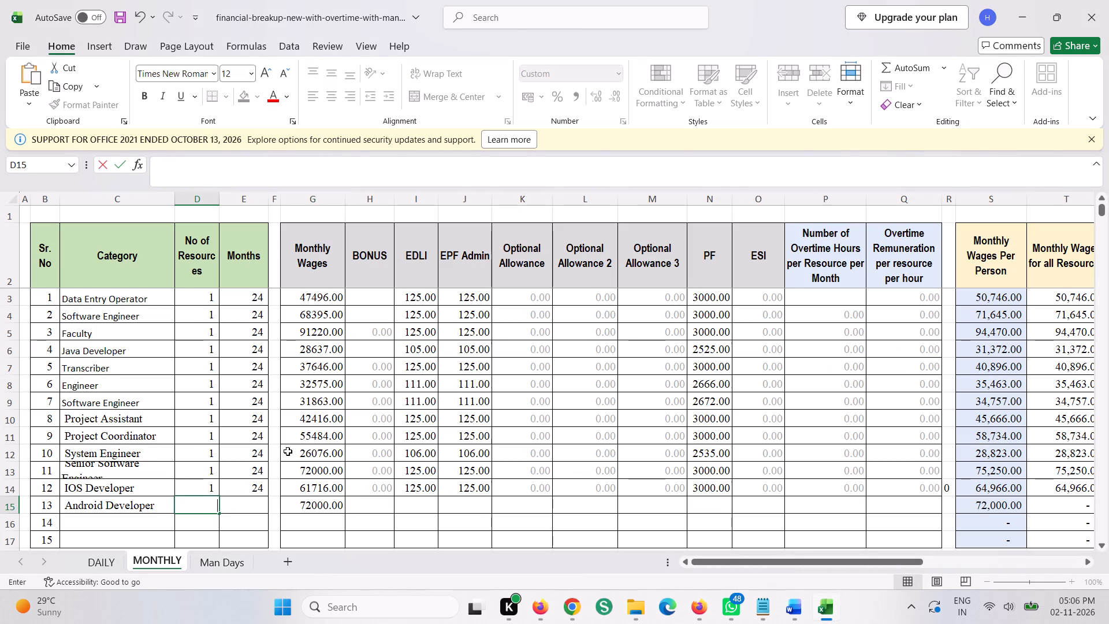
pyautogui.press('1')
pyautogui.press('Tab')
pyautogui.write('24')
pyautogui.press('Tab')
# Set the Android Developer's bonus to 0 and both EDLI and EPF Admin to 125, checking the bid PDF.
pyautogui.press('Tab')
pyautogui.press('Tab')
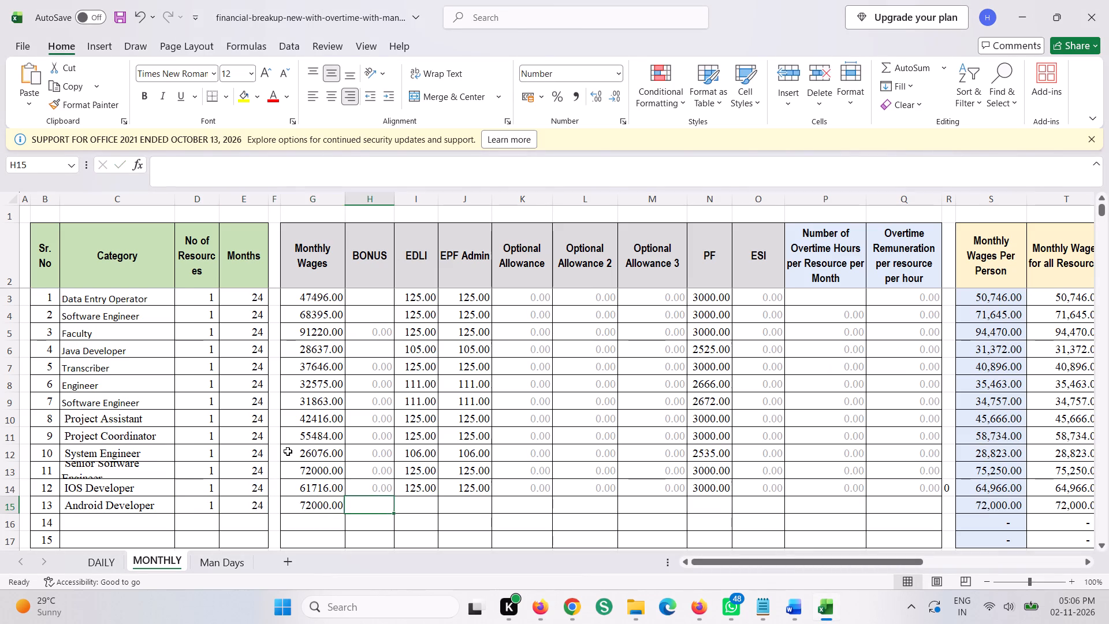
pyautogui.press('0')
pyautogui.press('Tab')
pyautogui.hotkey('alt', 'Tab')
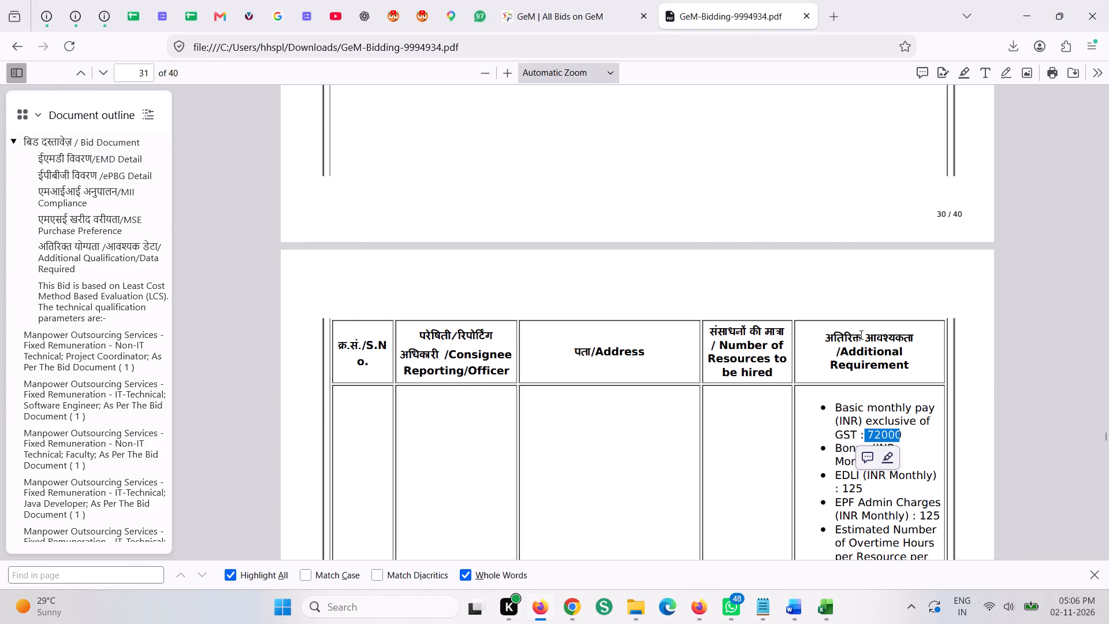
pyautogui.hotkey('alt', 'Tab')
pyautogui.write('125')
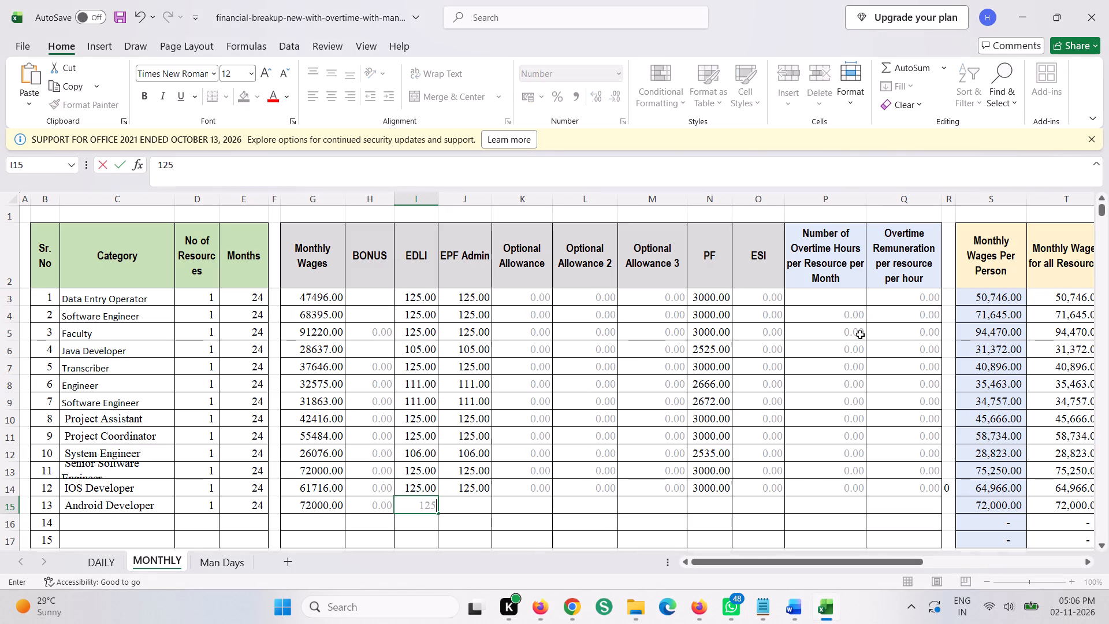
pyautogui.press('Tab')
pyautogui.write('124')
pyautogui.press('BackSpace')
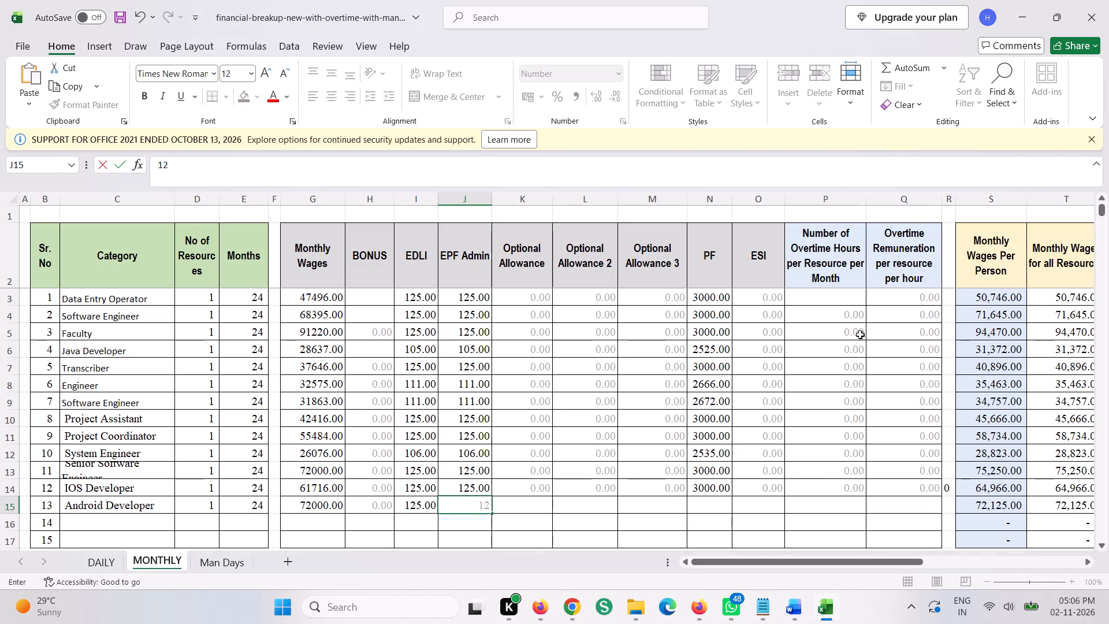
pyautogui.press('5')
pyautogui.press('Tab')
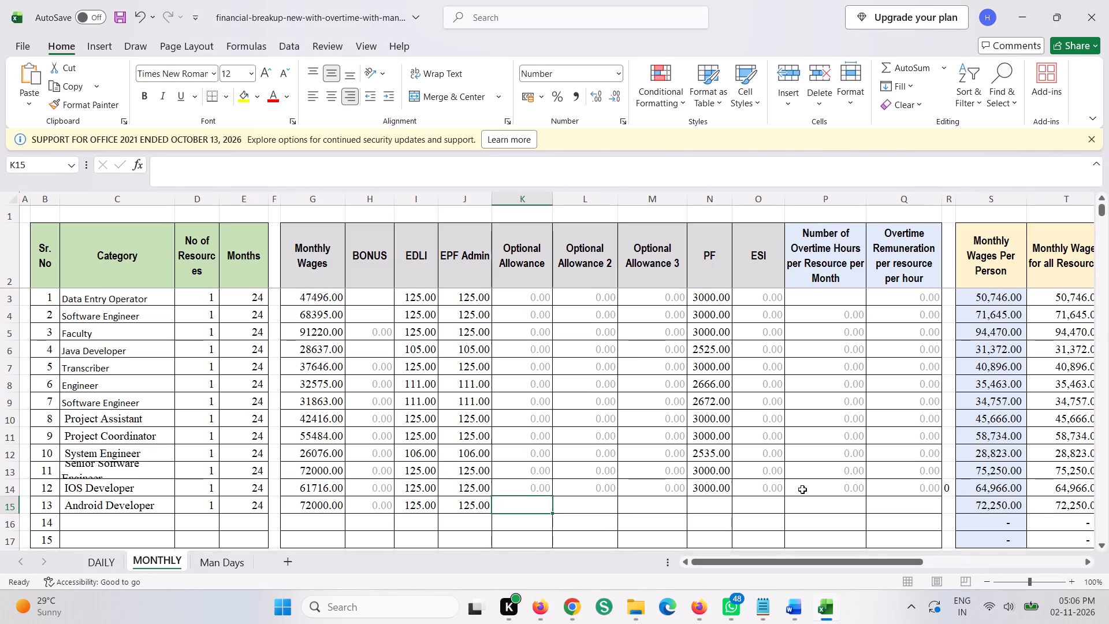
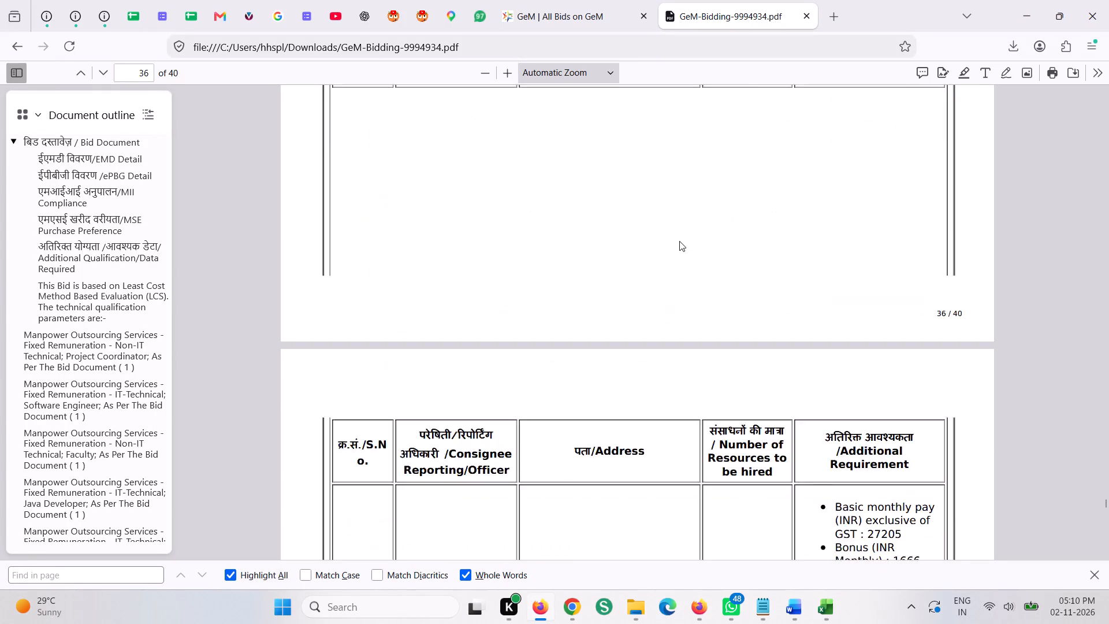
# Go back through the bid PDF to the additional qualification section, view the linked list 1793546724.pdf of existing resources, and return to the bid.
pyautogui.scroll(2, 679, 241)
pyautogui.scroll(20, 674, 246)
pyautogui.scroll(3, 674, 246)
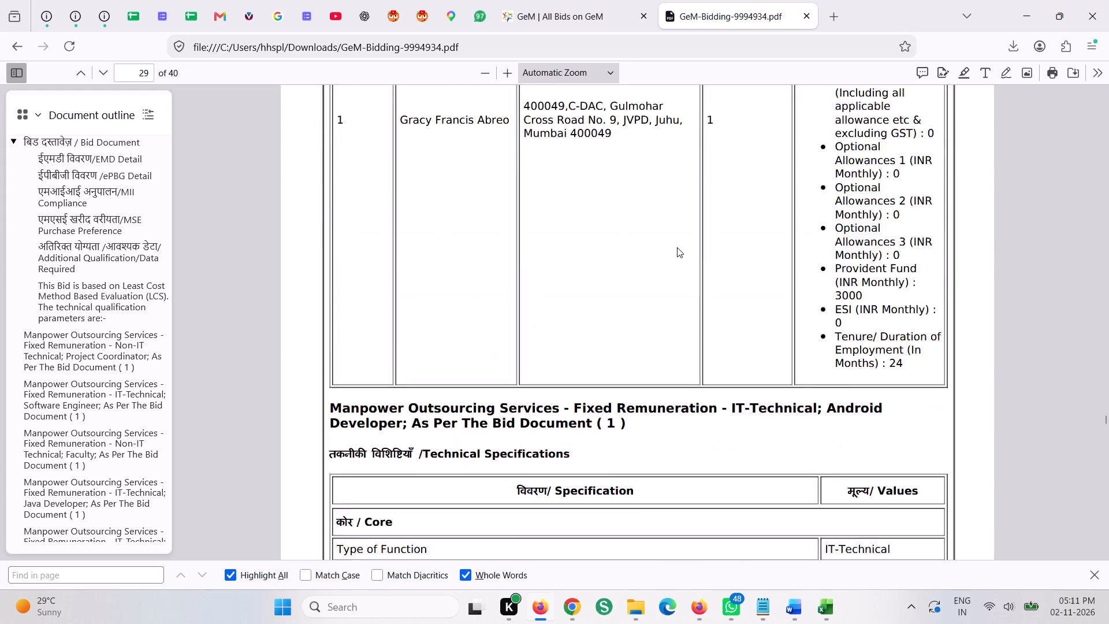
pyautogui.scroll(20, 677, 247)
pyautogui.scroll(12, 677, 247)
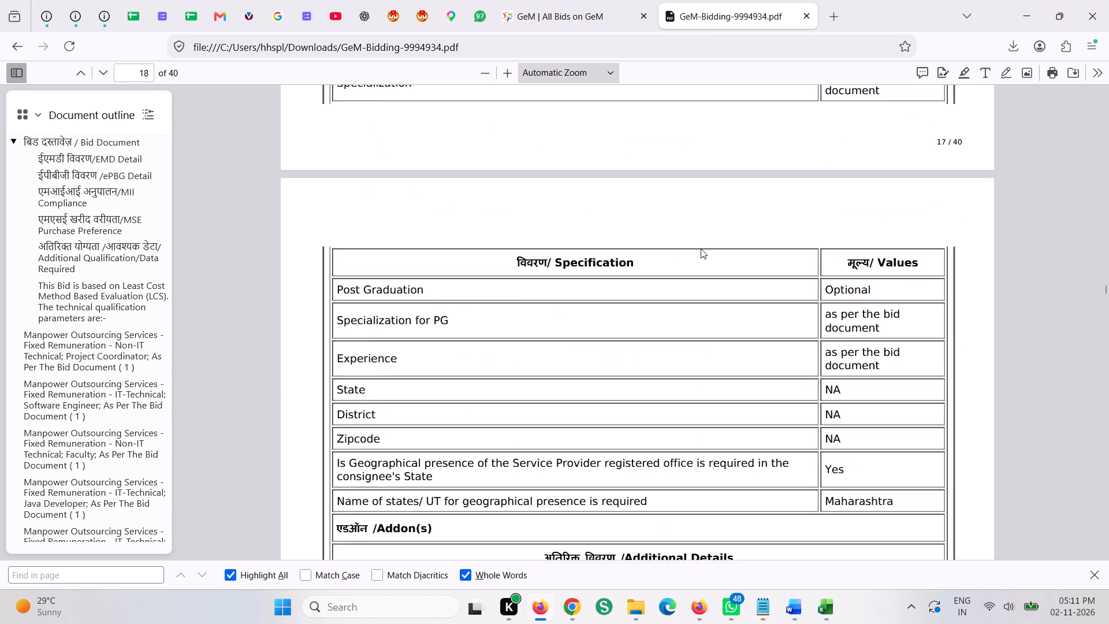
pyautogui.scroll(10, 701, 248)
pyautogui.scroll(16, 701, 248)
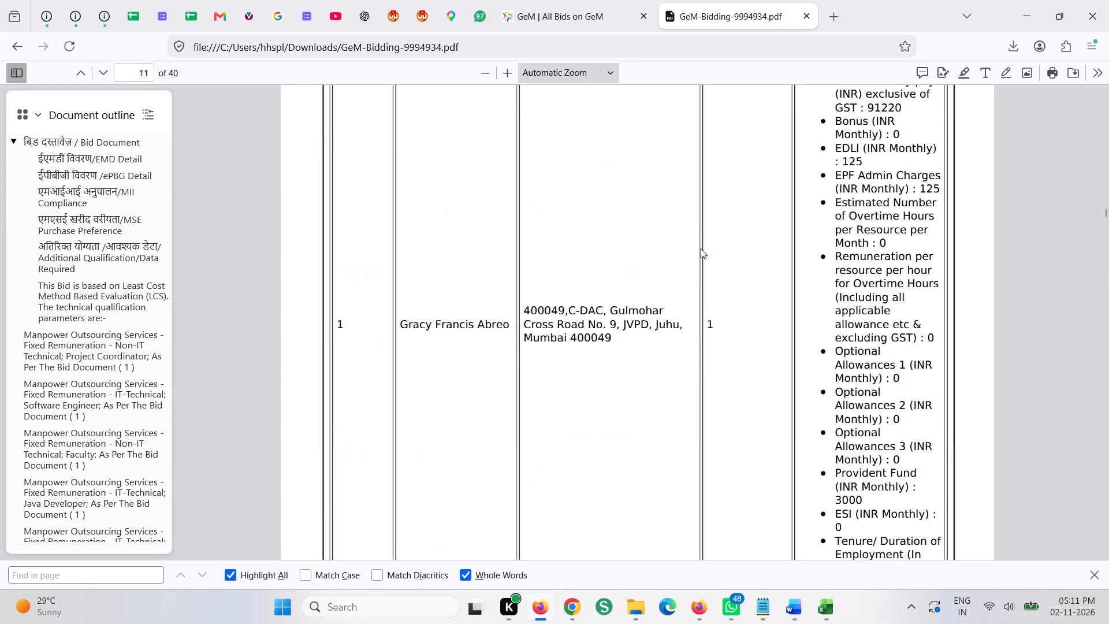
pyautogui.scroll(17, 701, 248)
pyautogui.scroll(-6, 701, 248)
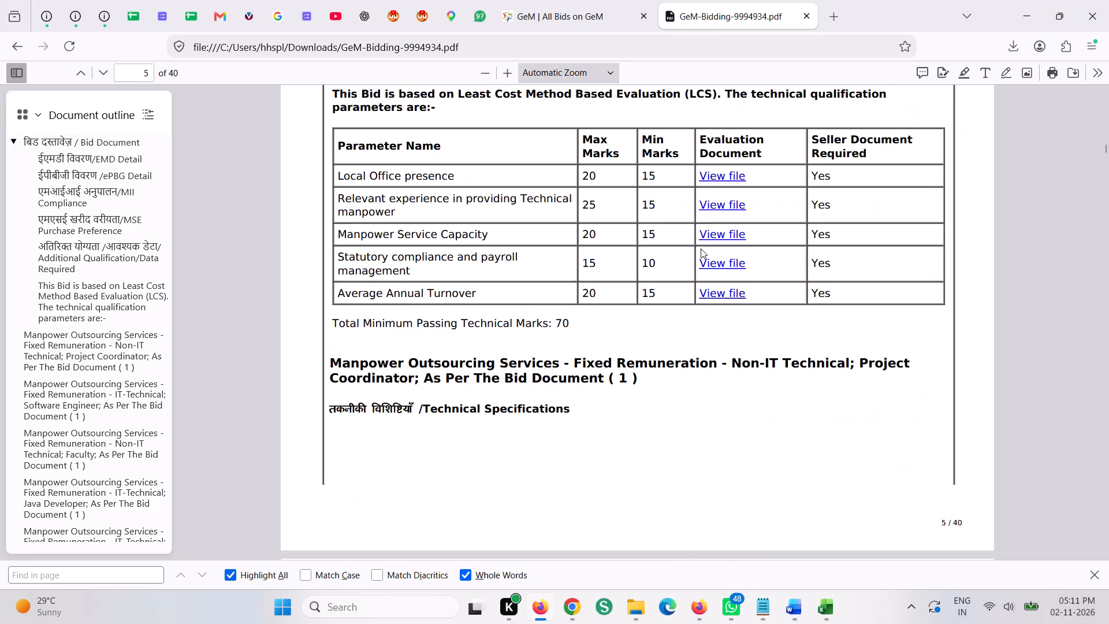
pyautogui.scroll(-2, 701, 248)
pyautogui.scroll(3, 703, 243)
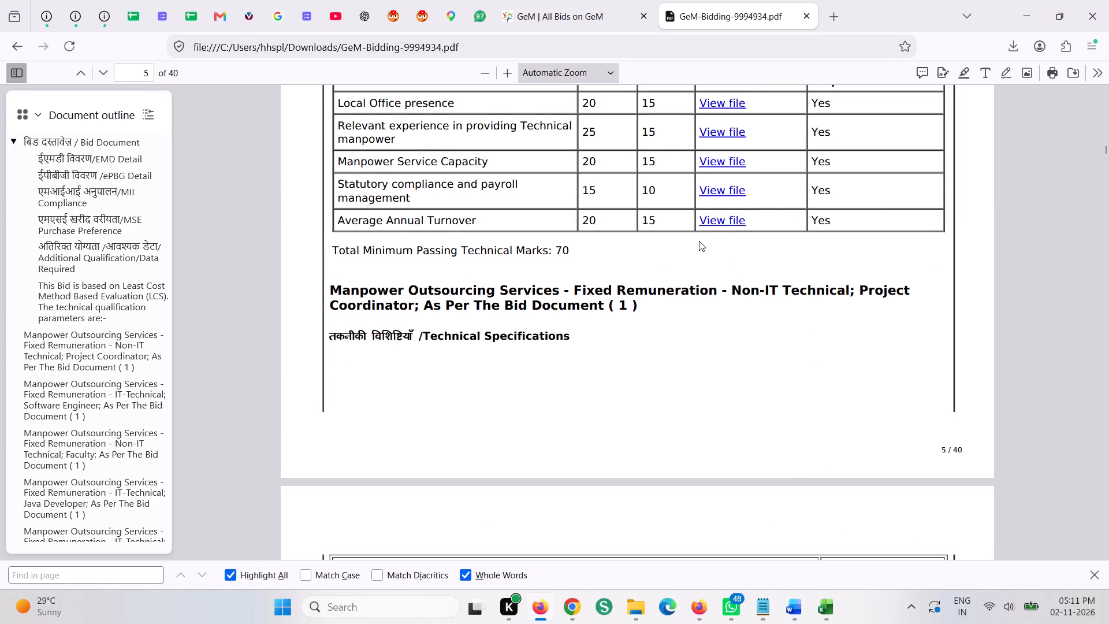
pyautogui.scroll(1, 699, 241)
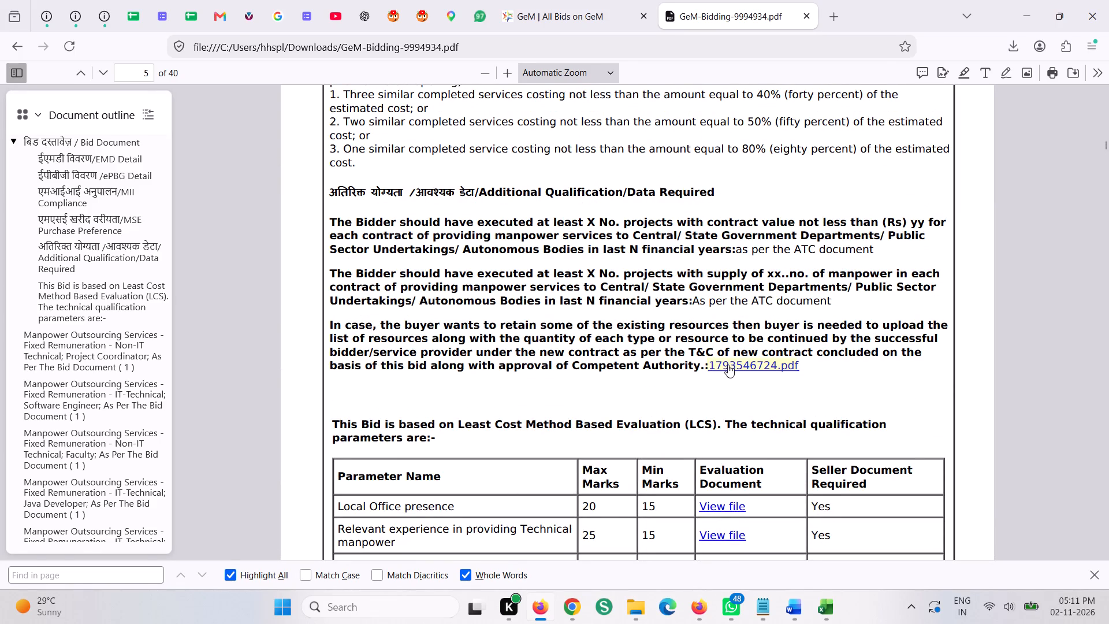
pyautogui.click(728, 365)
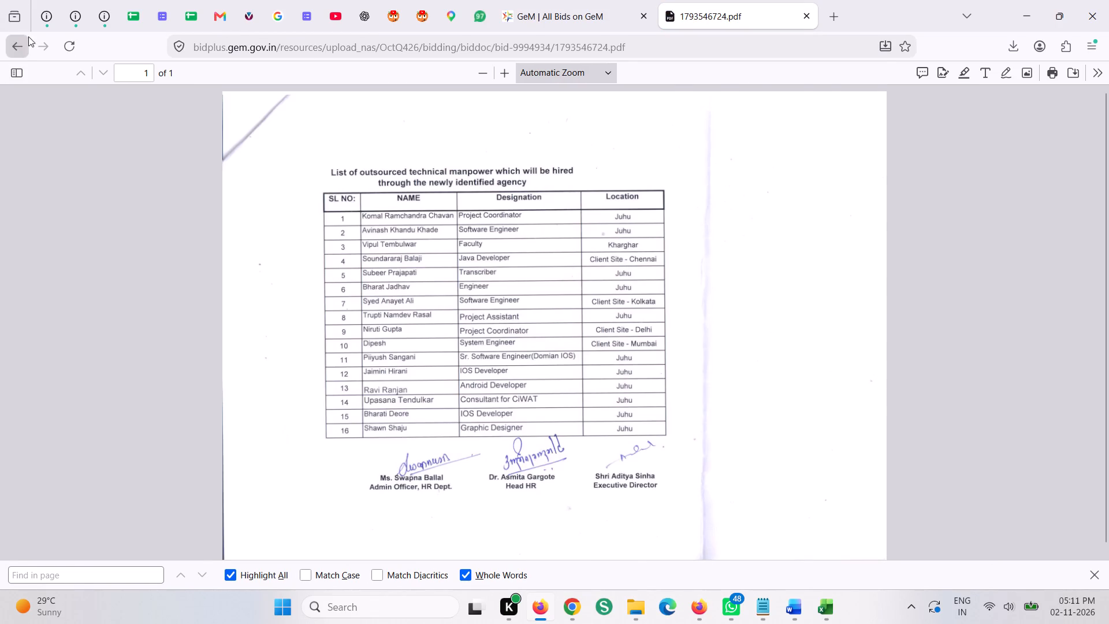
pyautogui.click(18, 54)
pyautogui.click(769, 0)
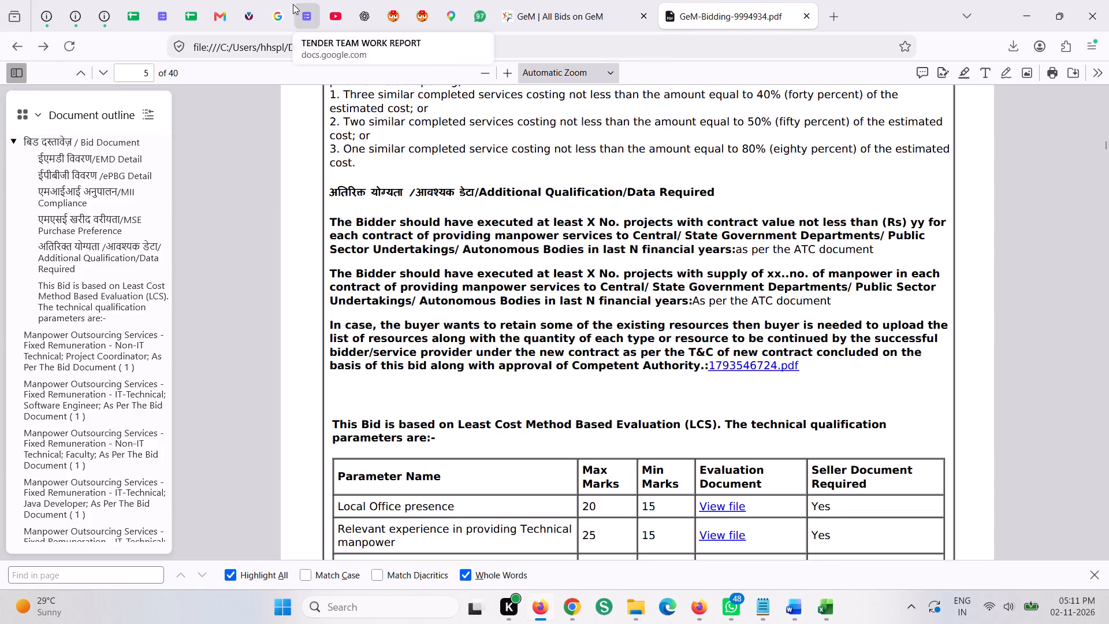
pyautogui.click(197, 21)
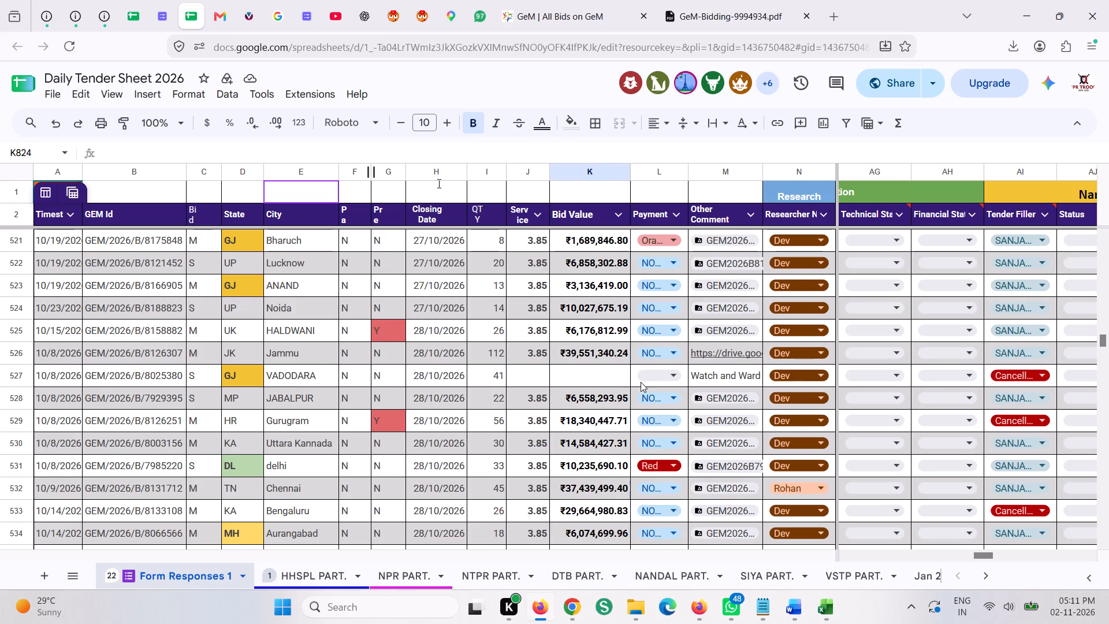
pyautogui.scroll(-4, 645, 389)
# Switch to the Excel workbook and check the remaining rows at the end of the MONTHLY sheet's role table.
pyautogui.click(820, 603)
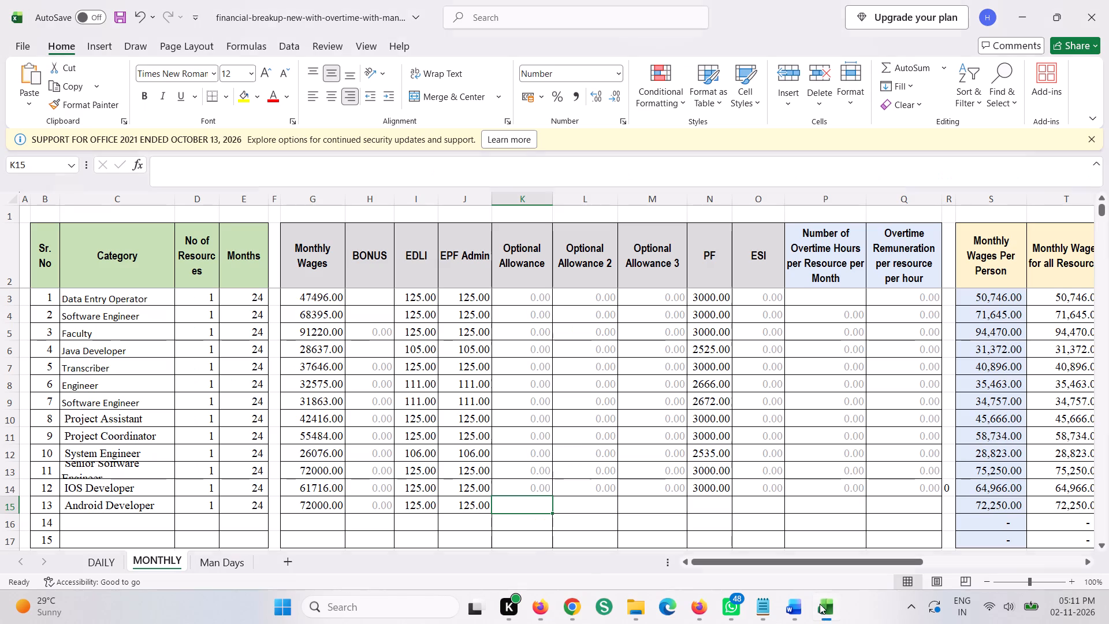
pyautogui.scroll(-1, 748, 393)
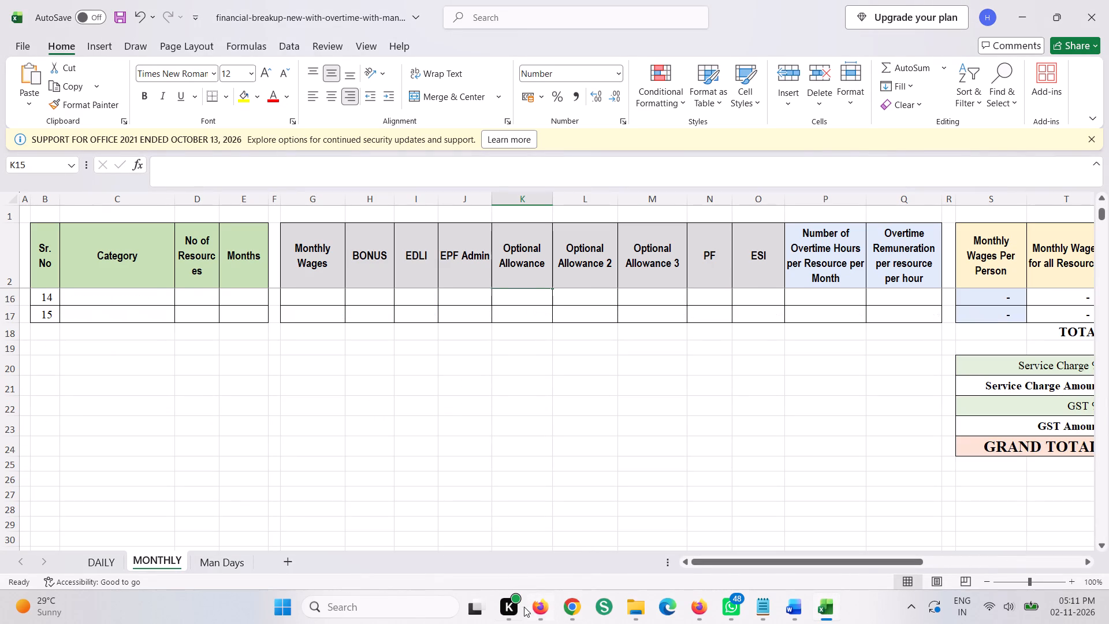
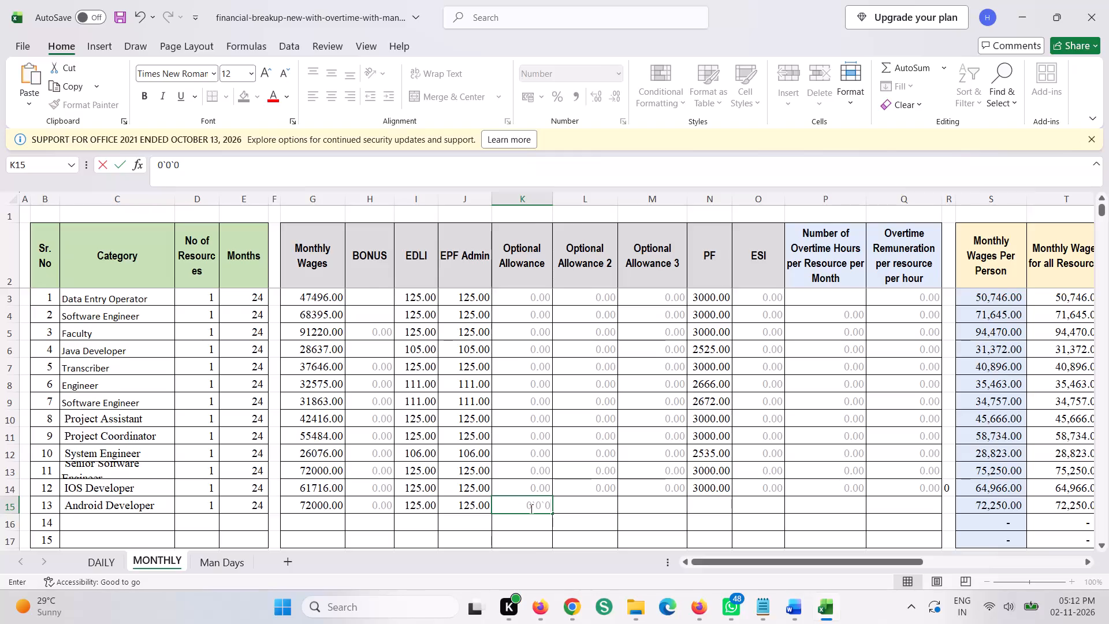
# Correct the Android Developer row's Optional Allowance to 0 and enter 0 for Optional Allowance 2 and Optional Allowance 3.
pyautogui.press('BackSpace')
pyautogui.press('BackSpace')
pyautogui.press('BackSpace')
pyautogui.press('BackSpace')
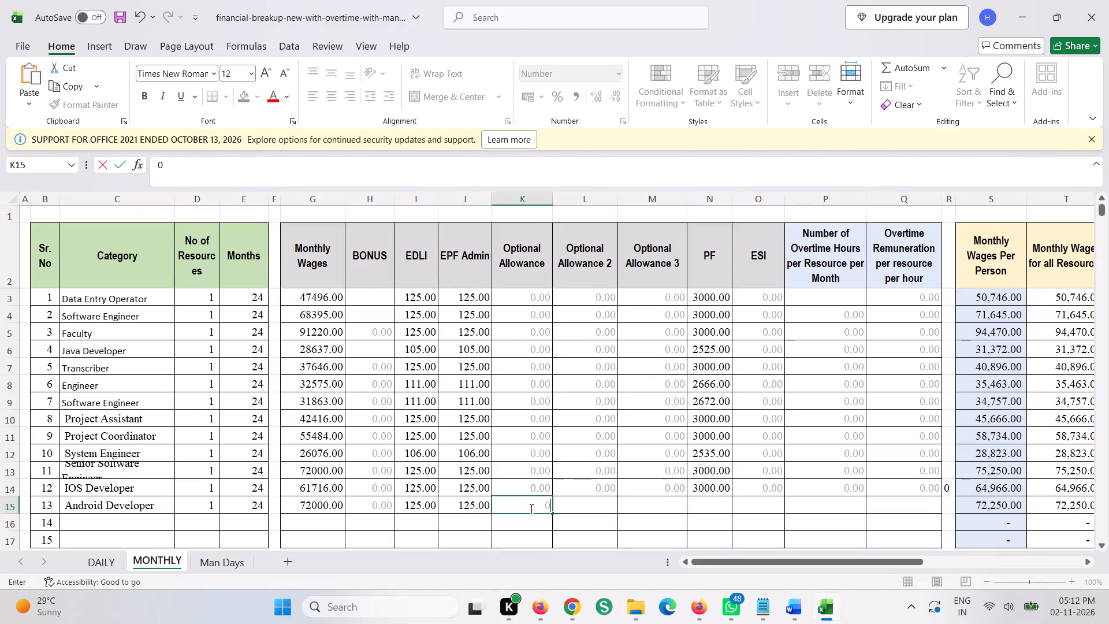
pyautogui.press('Tab')
pyautogui.press('0')
pyautogui.press('Tab')
pyautogui.press('0')
pyautogui.press('Tab')
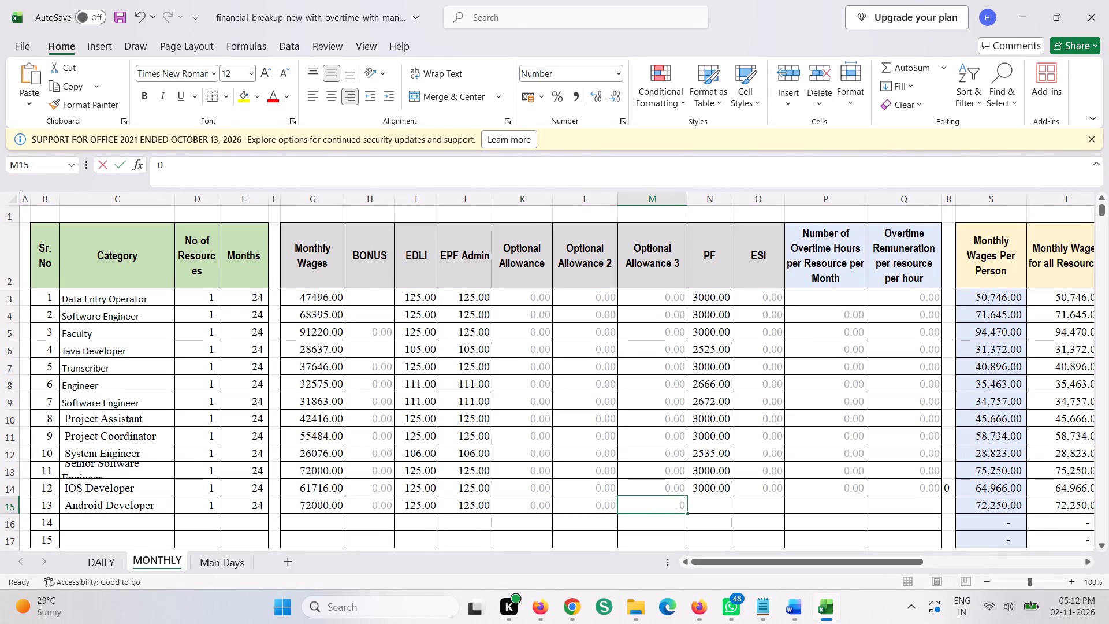
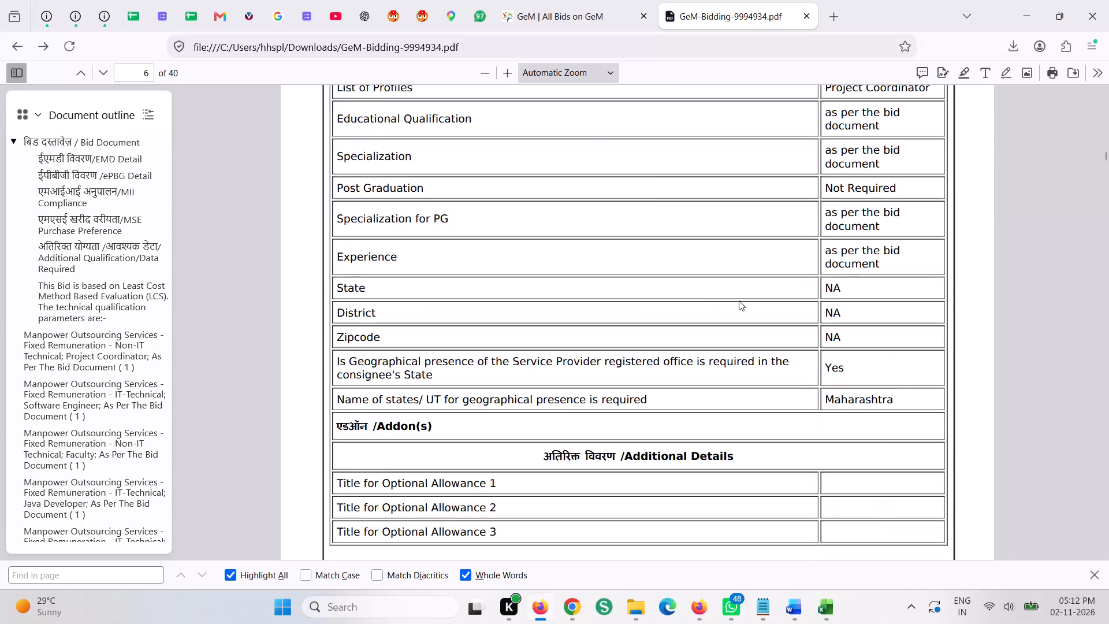
# Review the bid PDF from the qualification requirements through each role's consignee and pay details to the closing labour-law clauses.
pyautogui.scroll(-2, 679, 305)
pyautogui.scroll(2, 684, 308)
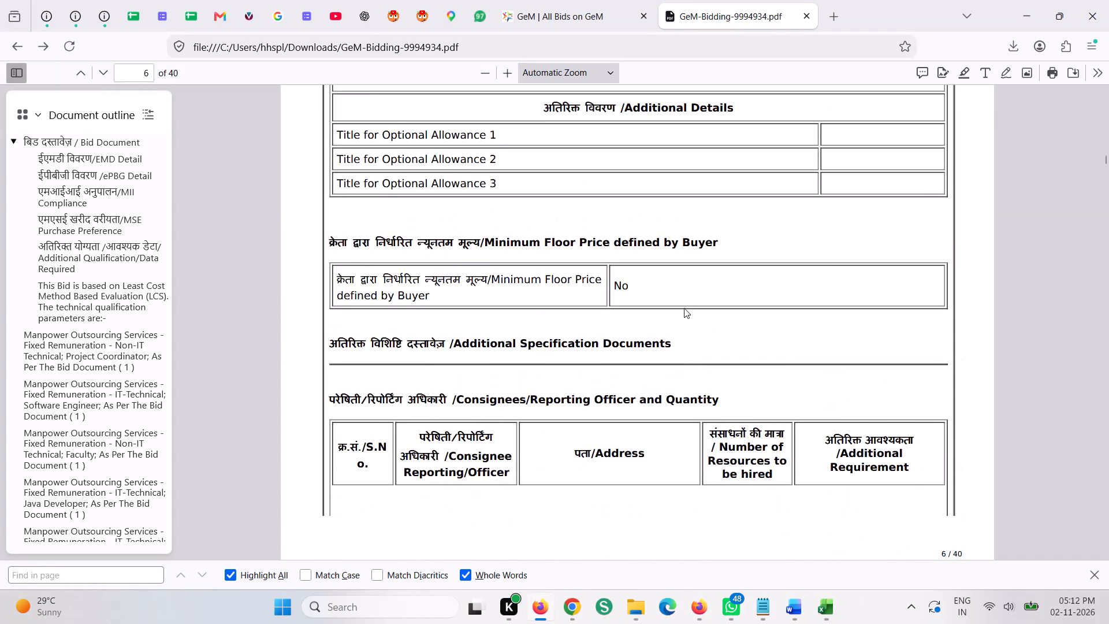
pyautogui.scroll(3, 689, 309)
pyautogui.scroll(1, 750, 313)
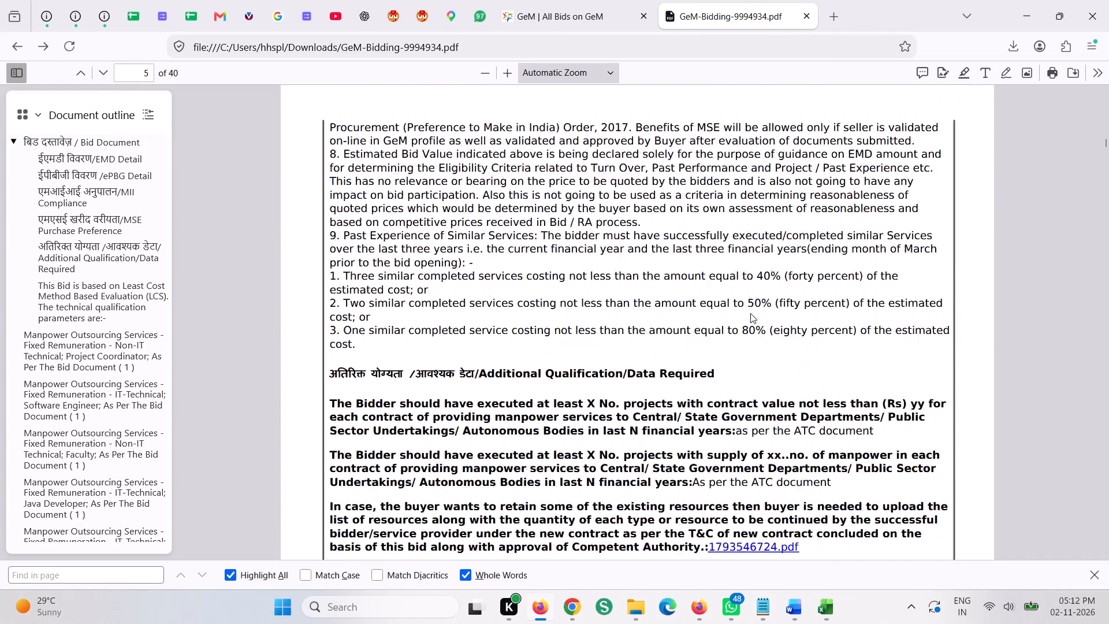
pyautogui.scroll(-20, 753, 314)
pyautogui.scroll(-13, 753, 314)
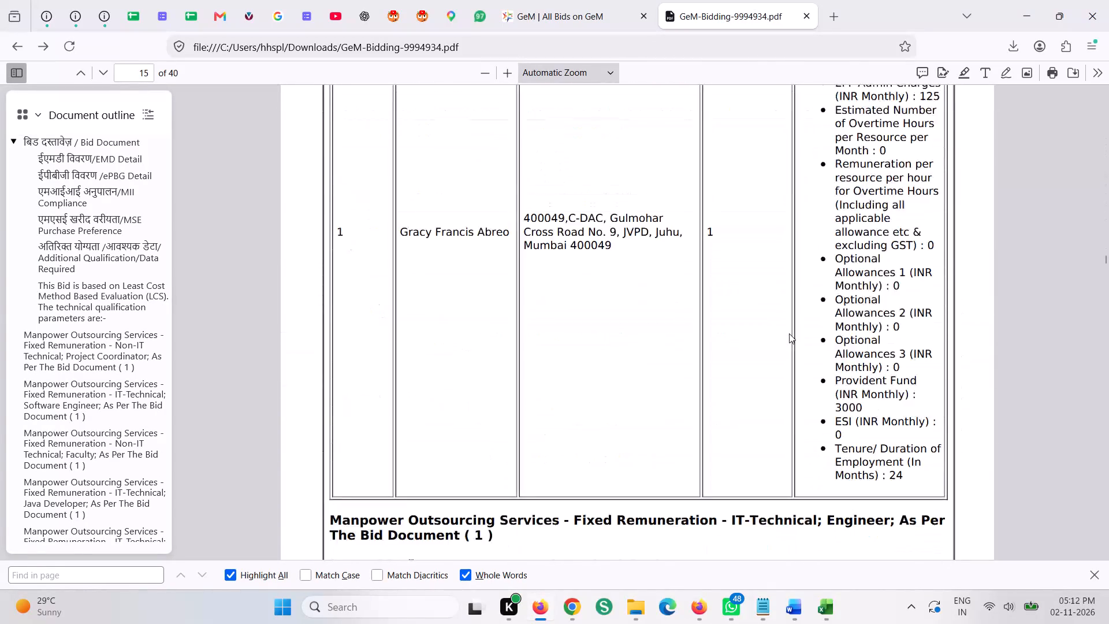
pyautogui.scroll(-20, 789, 333)
pyautogui.scroll(-16, 789, 333)
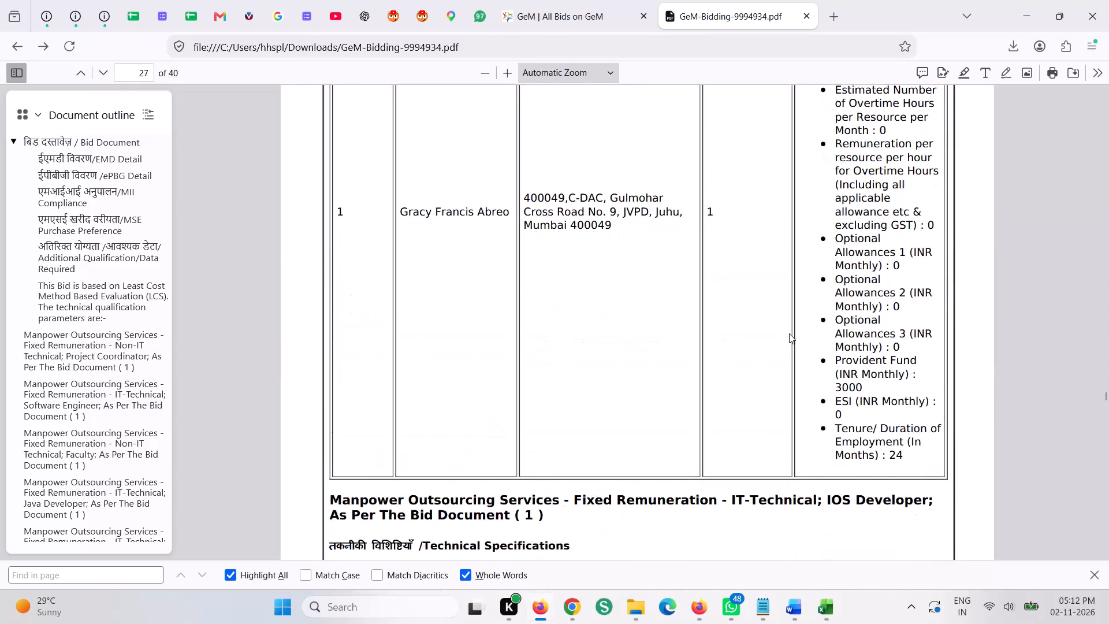
pyautogui.scroll(-20, 789, 333)
pyautogui.scroll(-14, 789, 333)
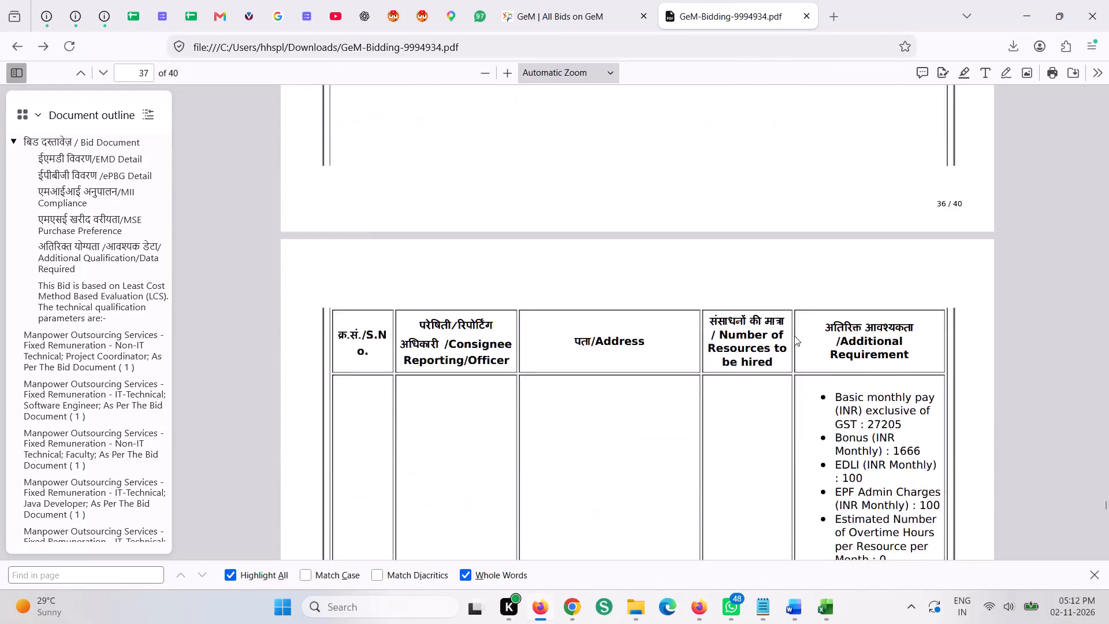
pyautogui.scroll(-6, 794, 336)
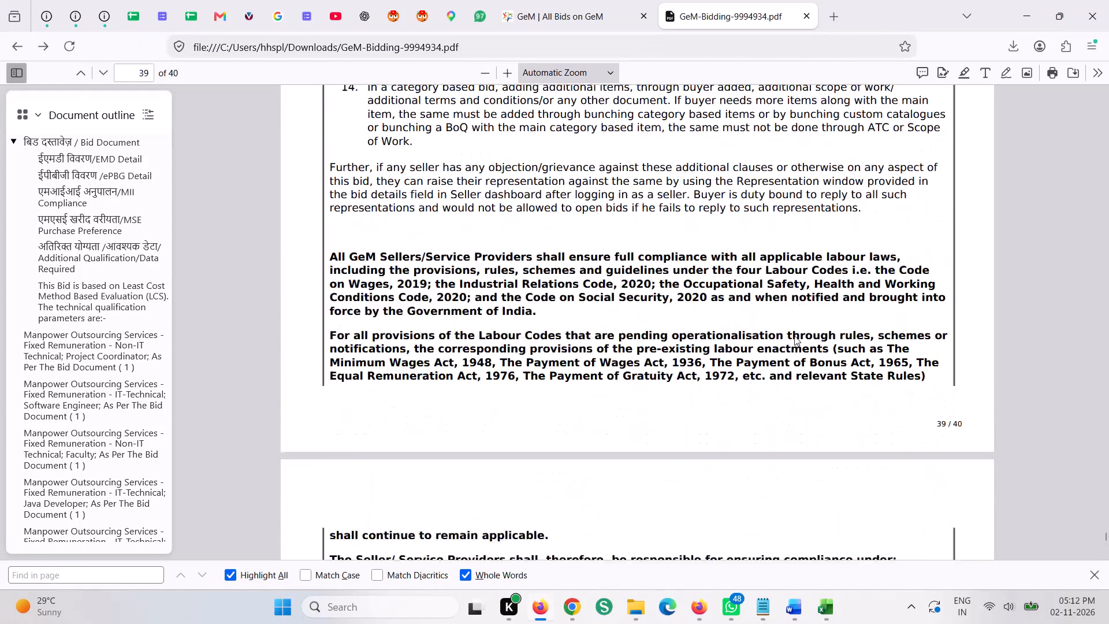